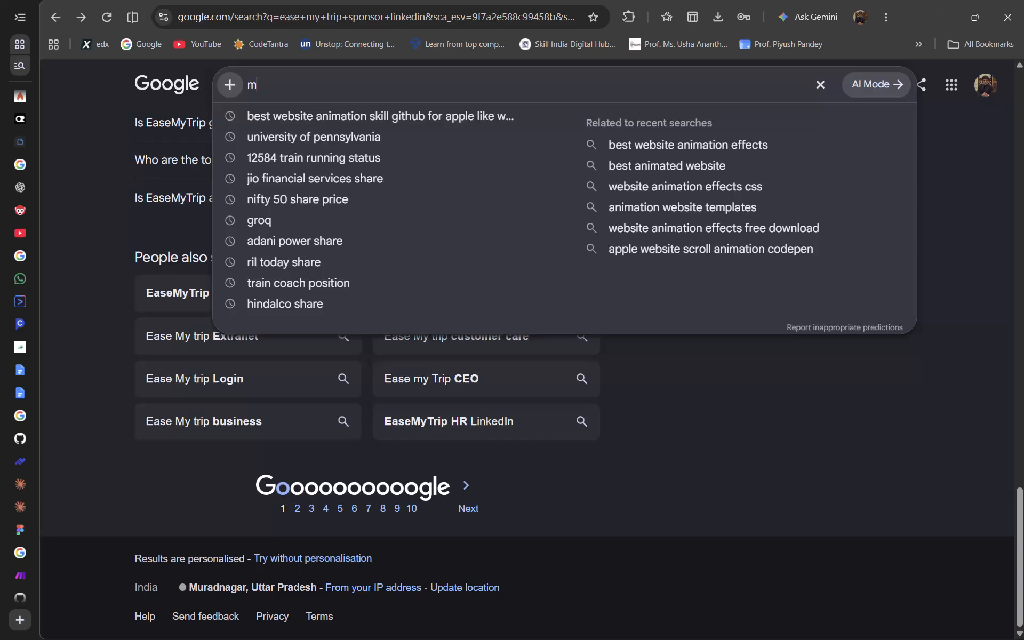
Search for "miranda college", choosing the suggested Miranda House–Delhi University (MH–DU) entry.
type("ran")
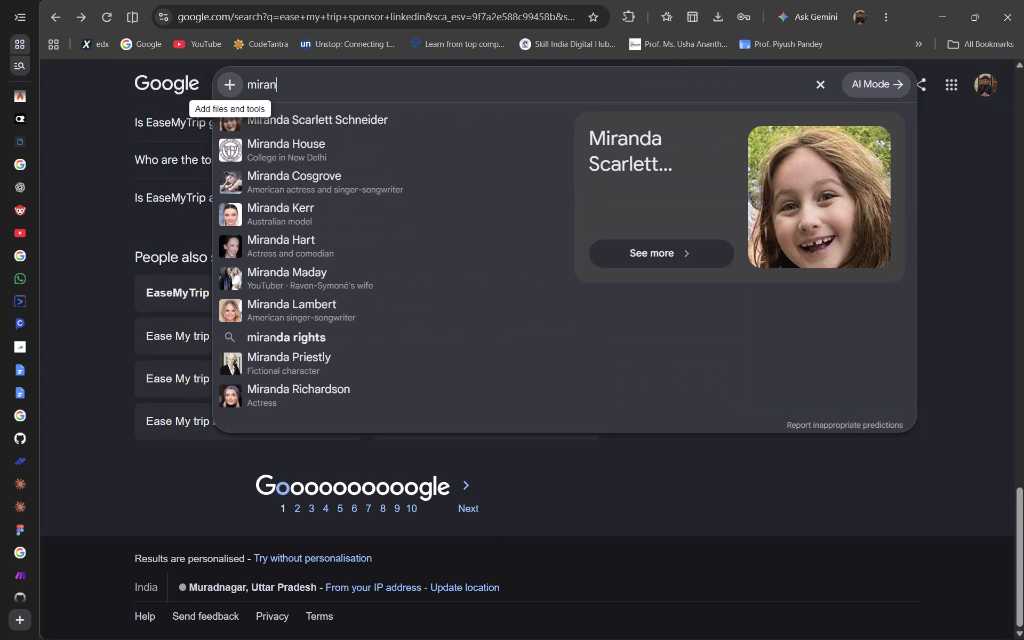
type("da")
key("space")
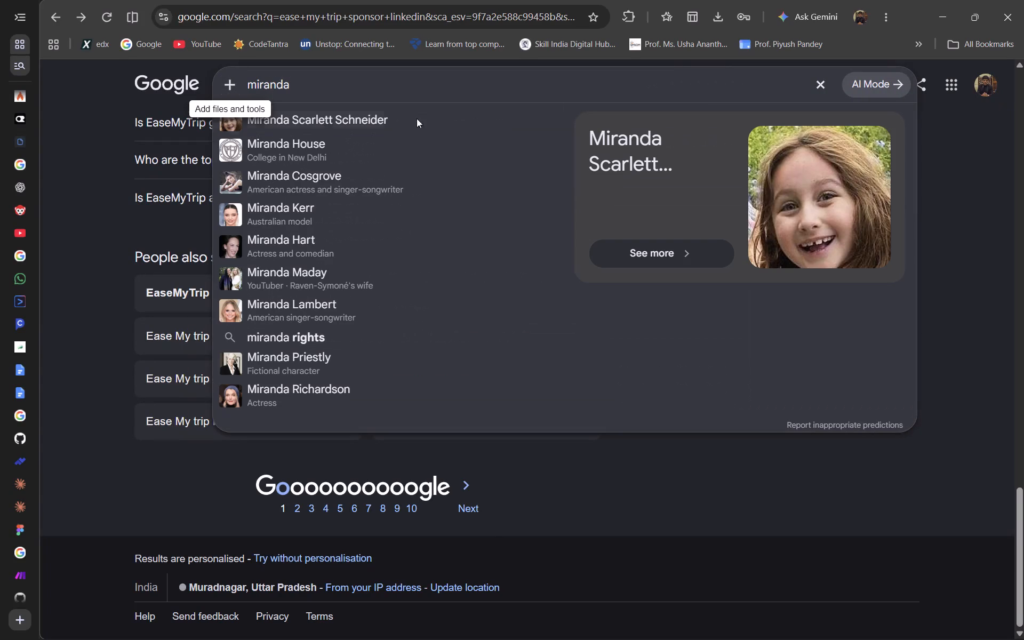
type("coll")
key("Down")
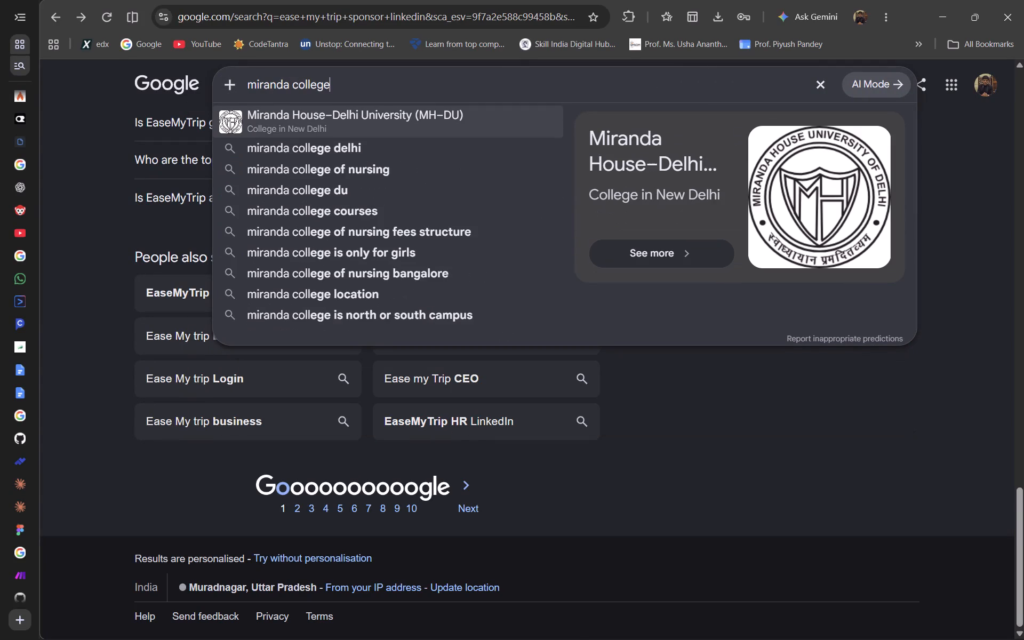
Search for "miranda college ecell" and open the Instagram profile of the Entrepreneurship Cell, Miranda House (ecellmh).
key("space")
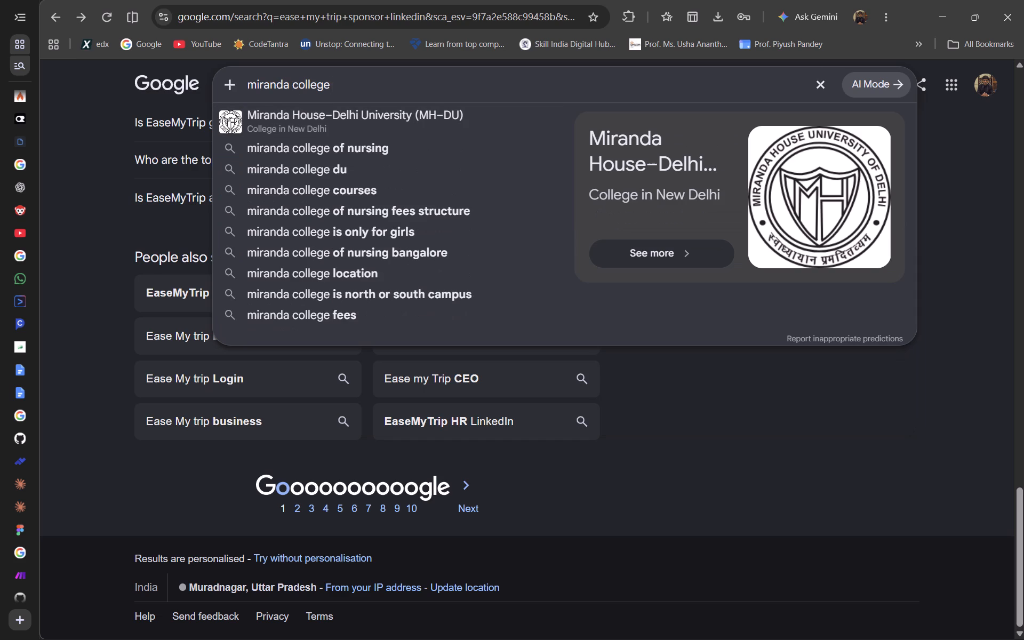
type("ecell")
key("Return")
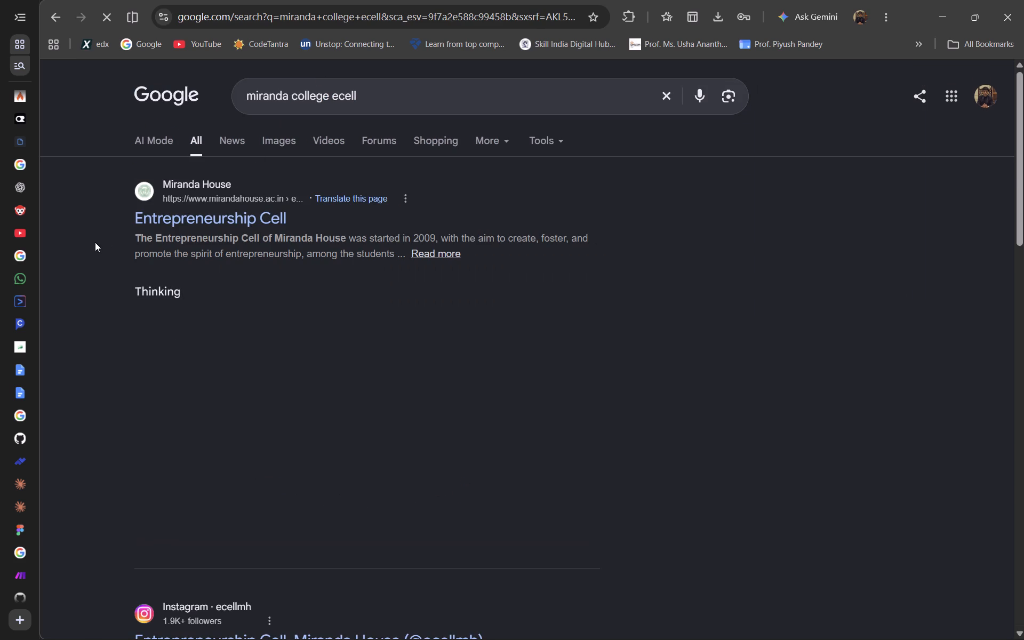
scroll(102, 237, "down", 4)
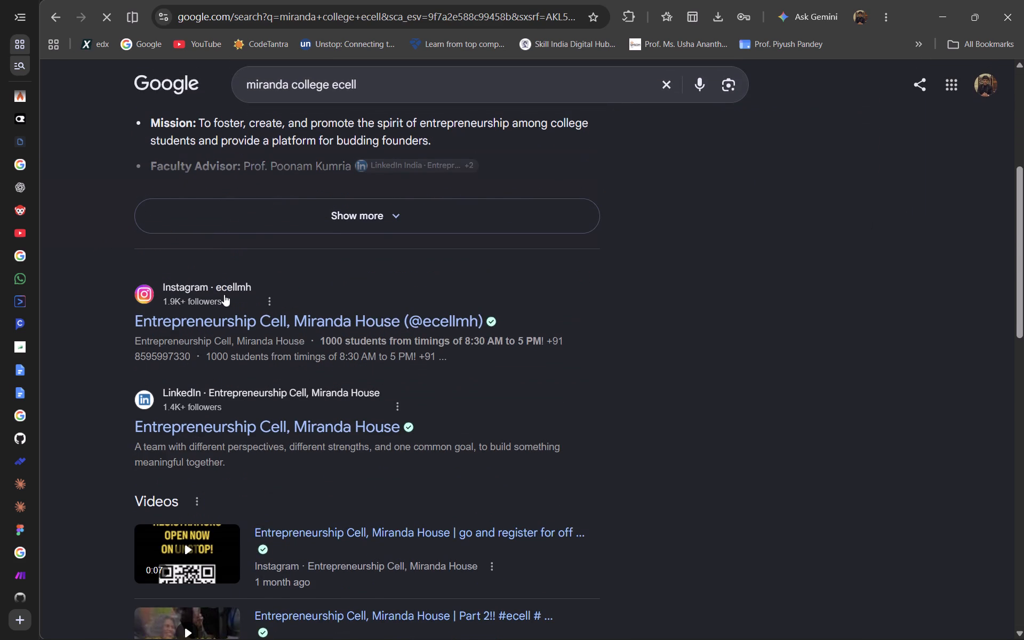
left_click(261, 310)
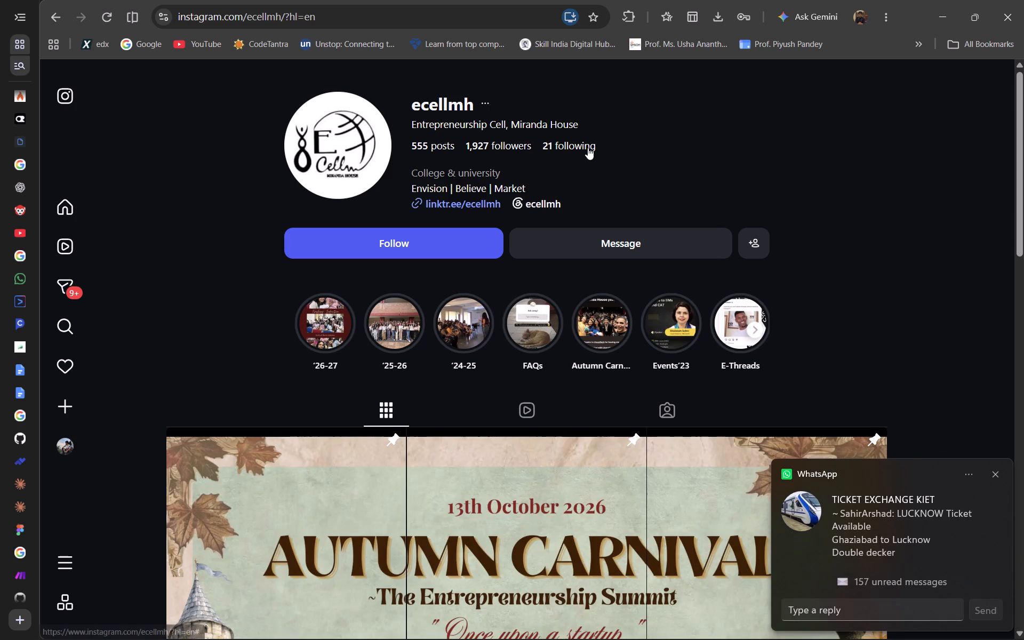
Look over the ecellmh profile's posts, dismiss the WhatsApp notification, and open a direct message conversation with ecellmh.
scroll(894, 294, "down", 5)
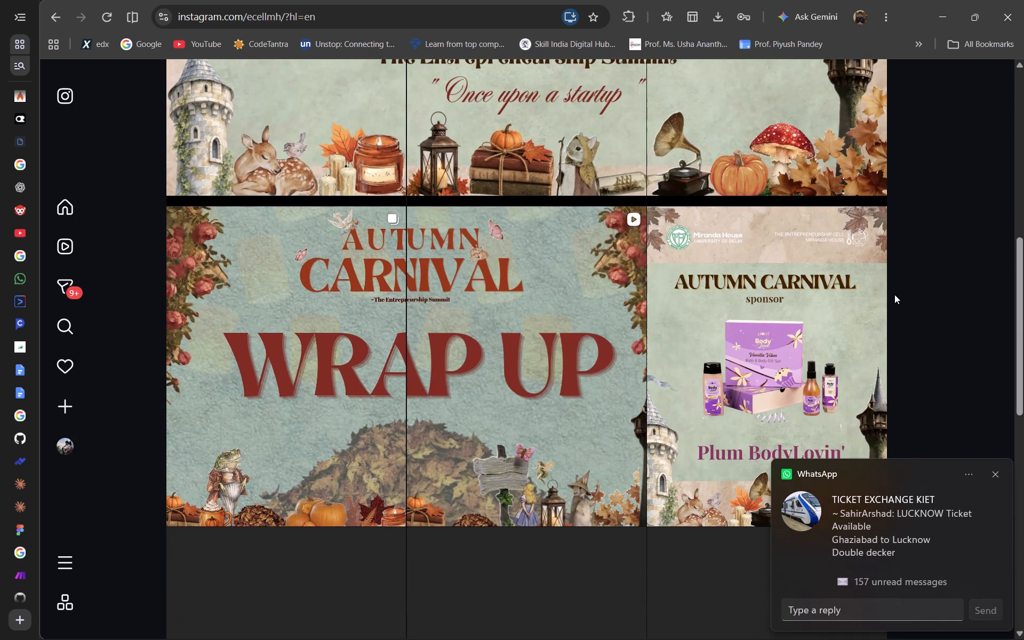
scroll(894, 294, "up", 7)
left_click(996, 476)
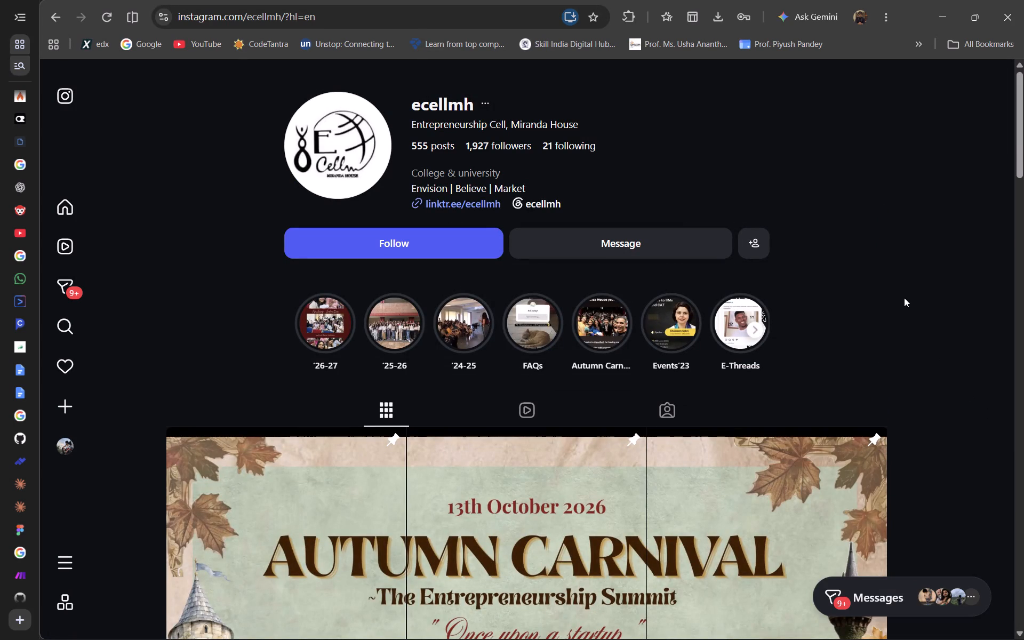
left_click(643, 247)
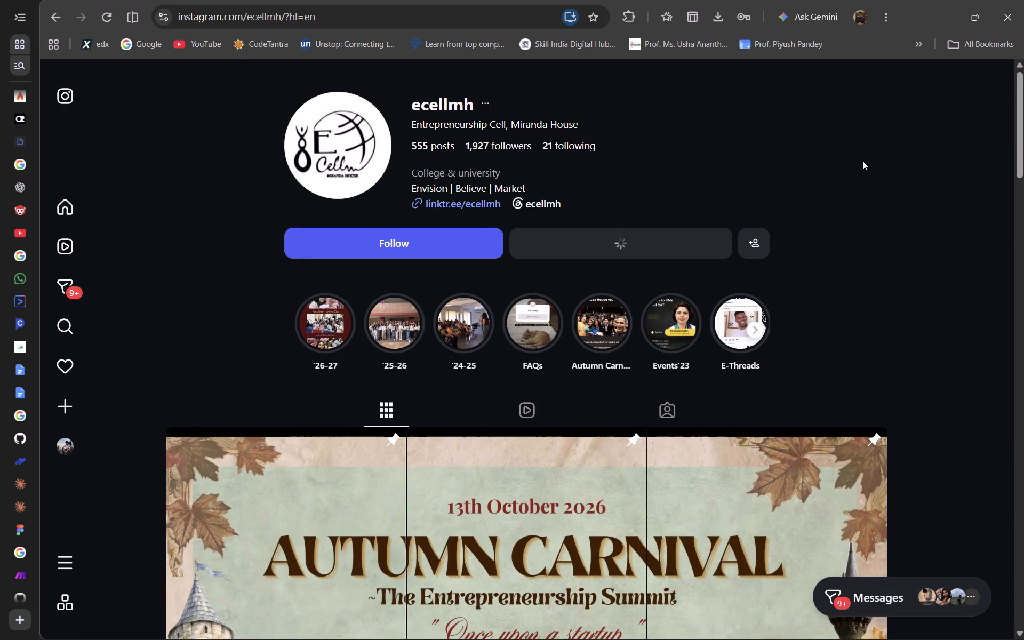
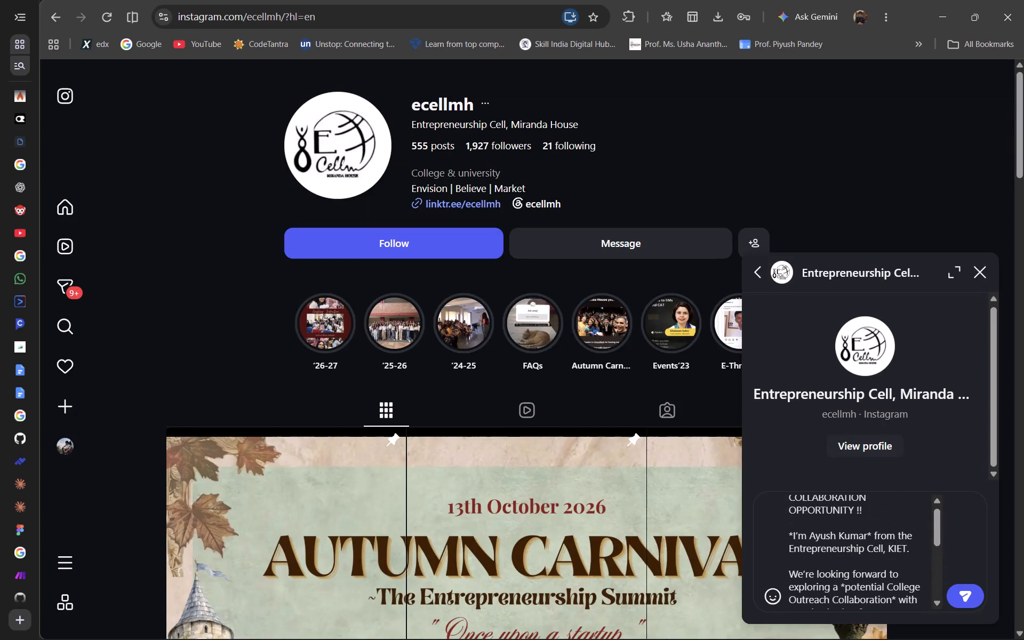
Replace the sender's name in the introduction line of the draft message to Miranda House's Entrepreneurship Cell.
left_click_drag(873, 538, 811, 538)
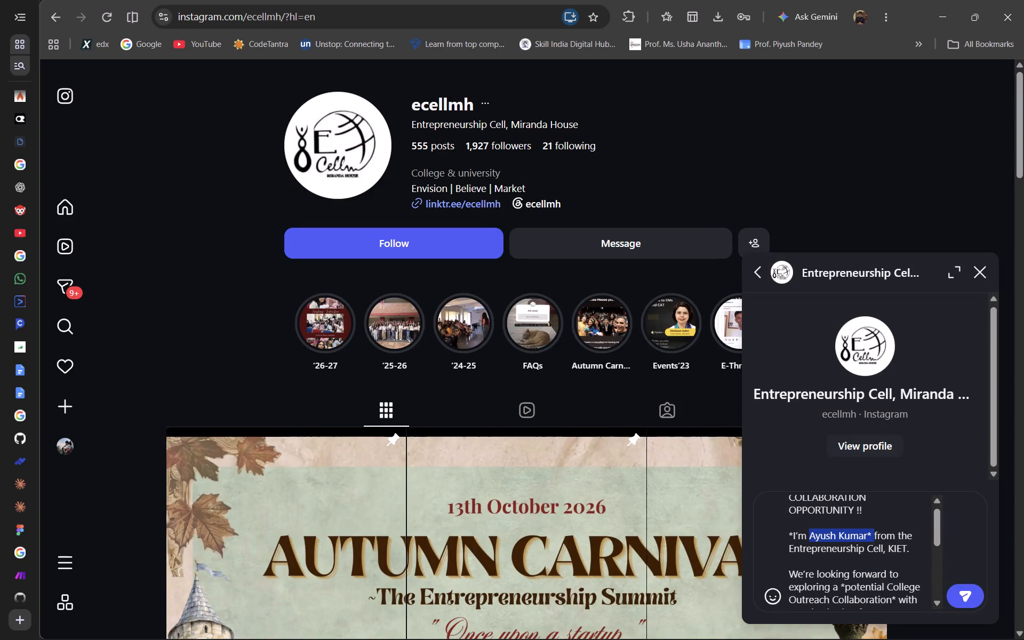
left_click_drag(811, 538, 810, 538)
key("BackSpace")
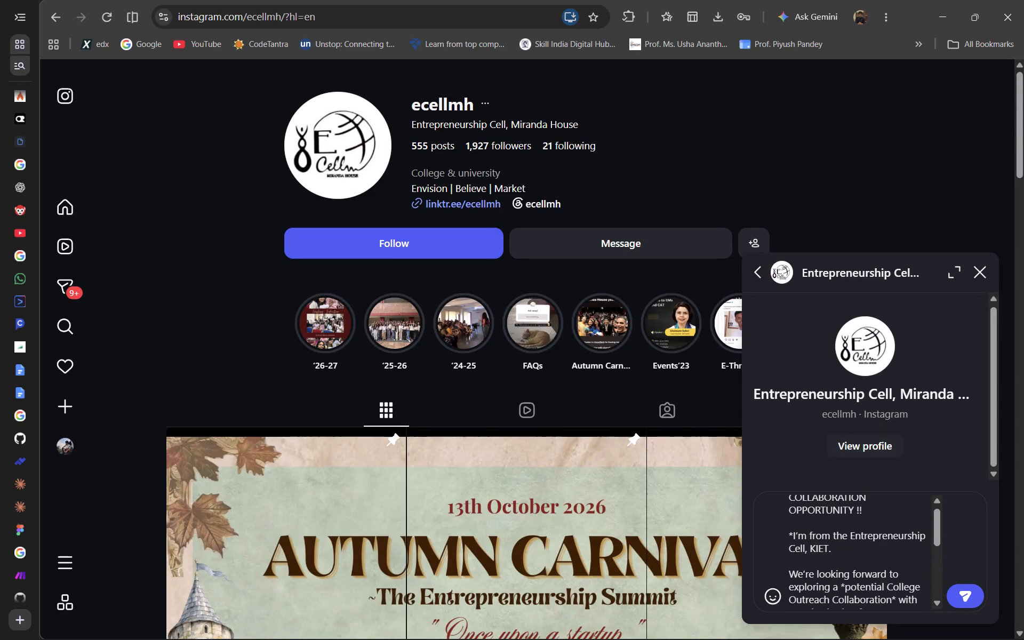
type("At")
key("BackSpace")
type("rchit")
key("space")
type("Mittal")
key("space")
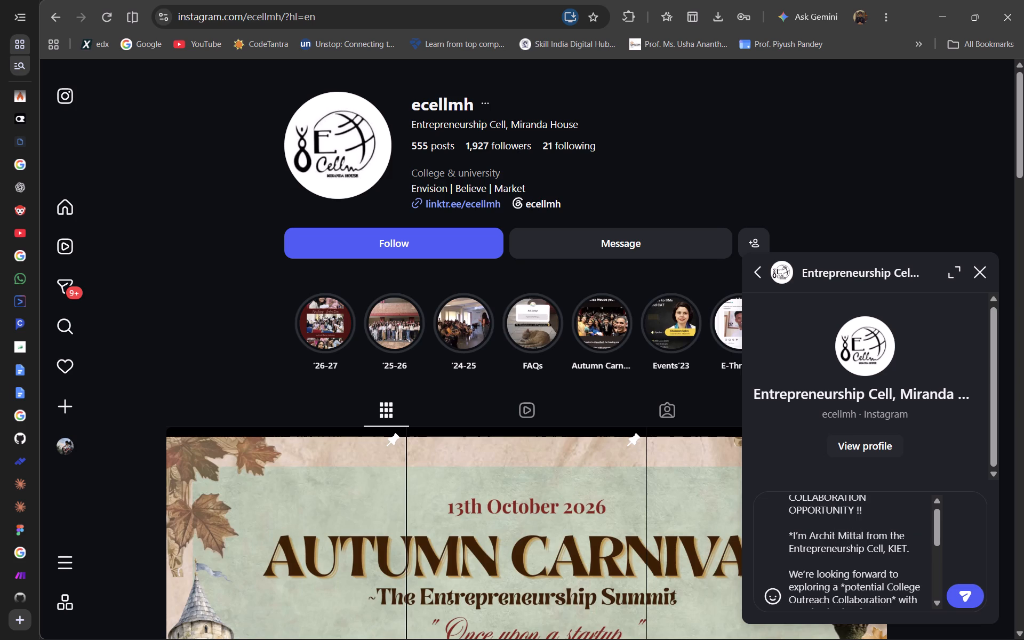
Remove the asterisks around the introduction, "potential College Outreach Collaboration" and "Looking forward to hearing from you!" in the draft message.
left_click(795, 535)
key("Left")
key("BackSpace")
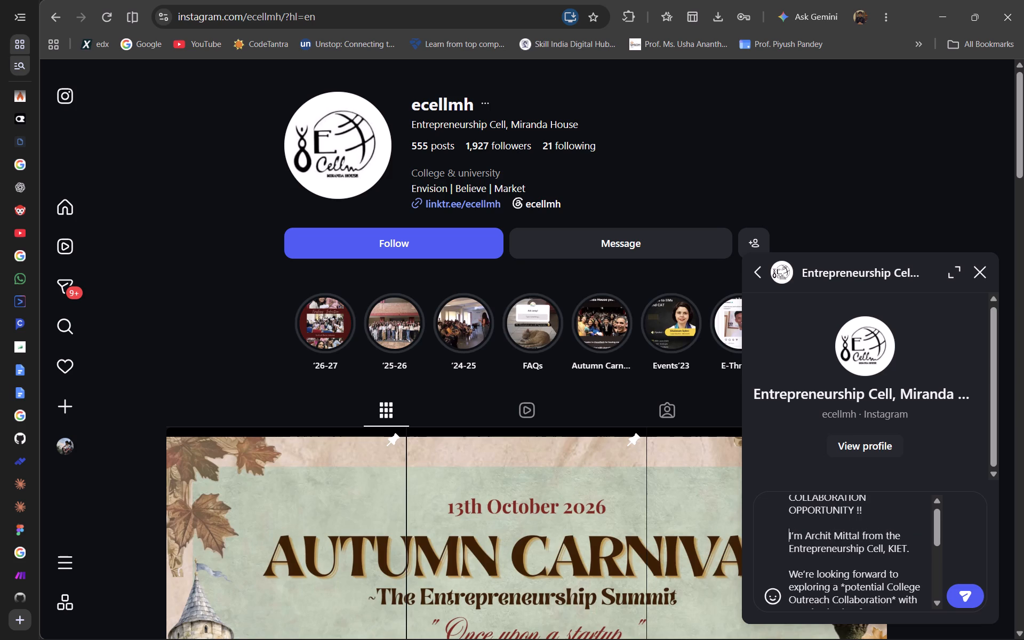
scroll(875, 561, "down", 1)
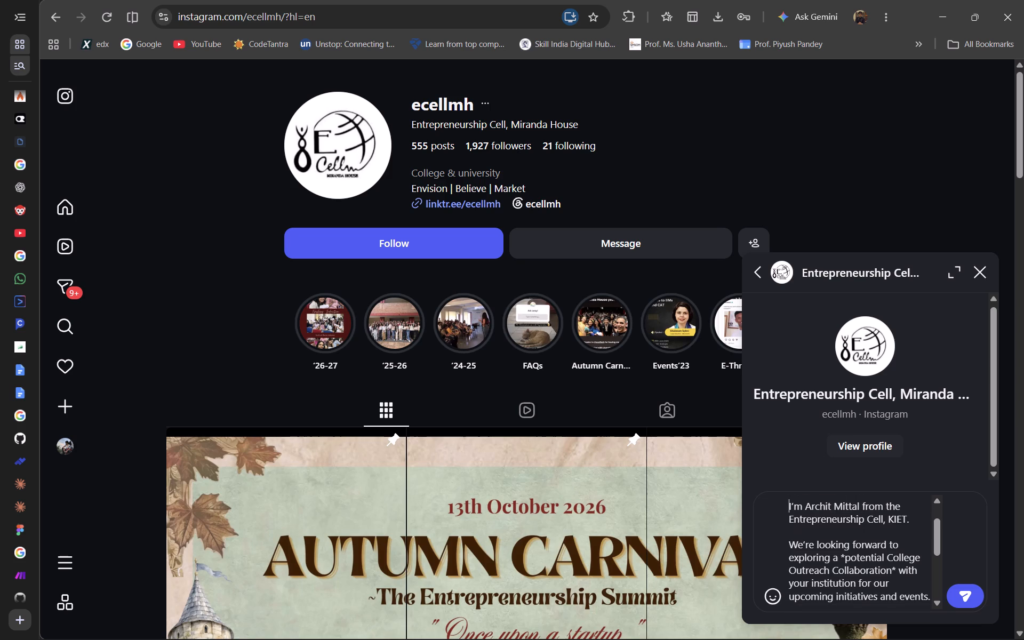
scroll(875, 561, "down", 2)
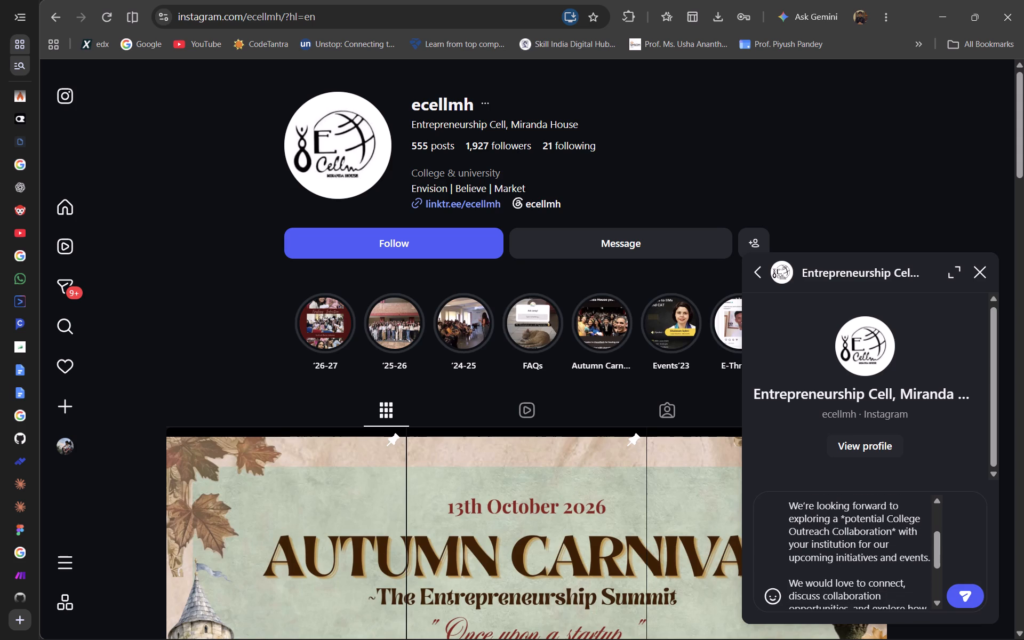
scroll(875, 561, "down", 3)
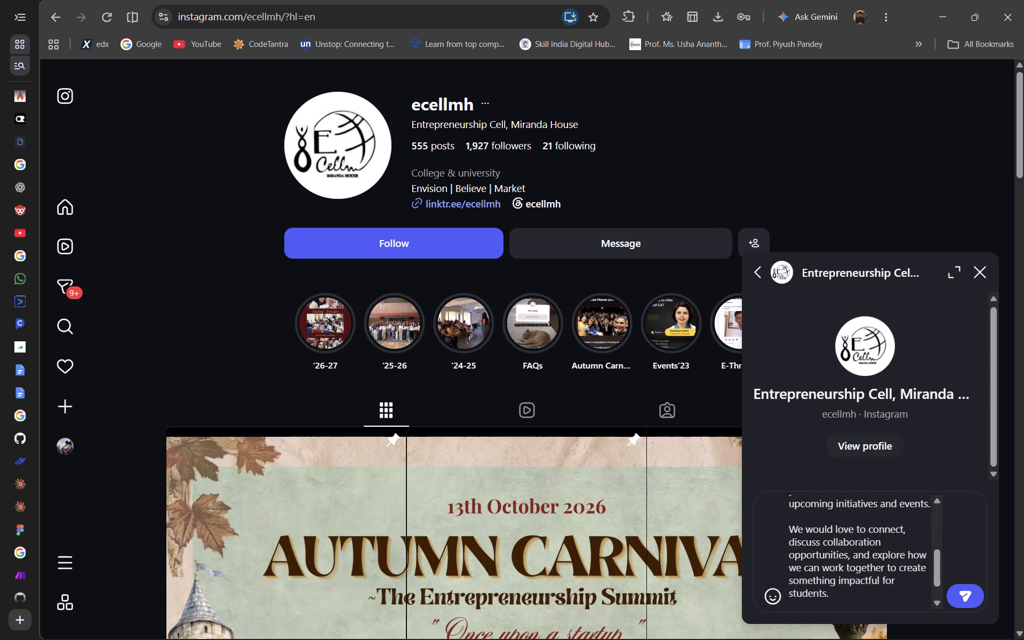
scroll(875, 561, "down", 3)
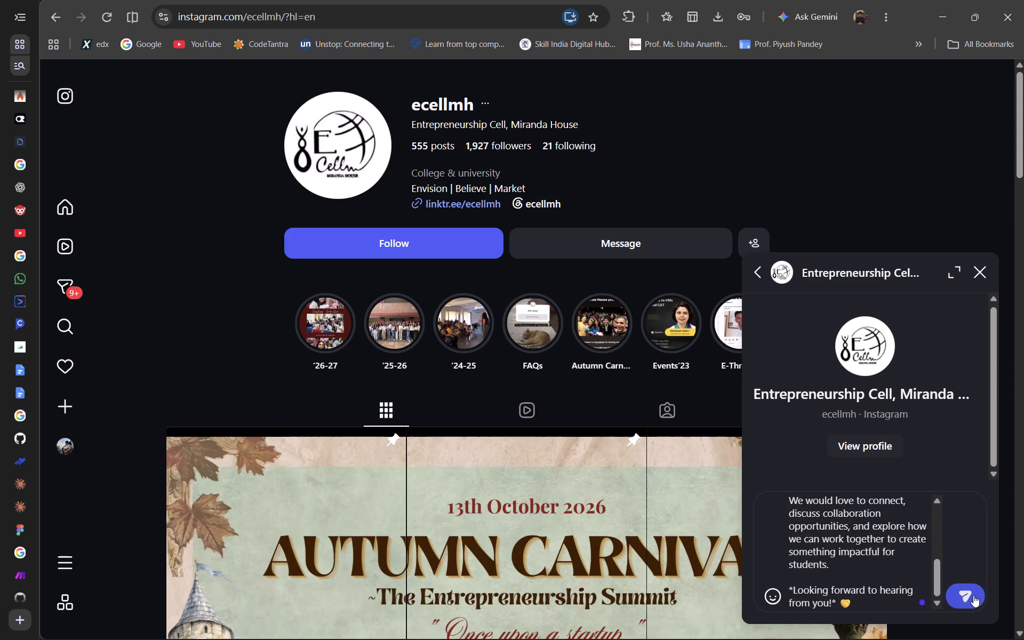
left_click(834, 604)
key("BackSpace")
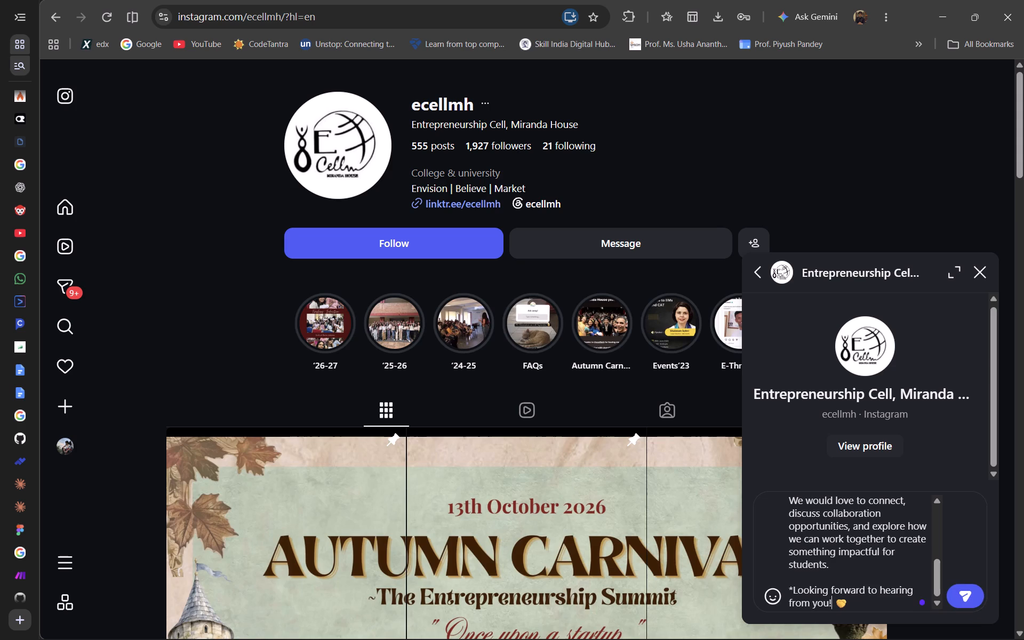
left_click(793, 588)
key("BackSpace")
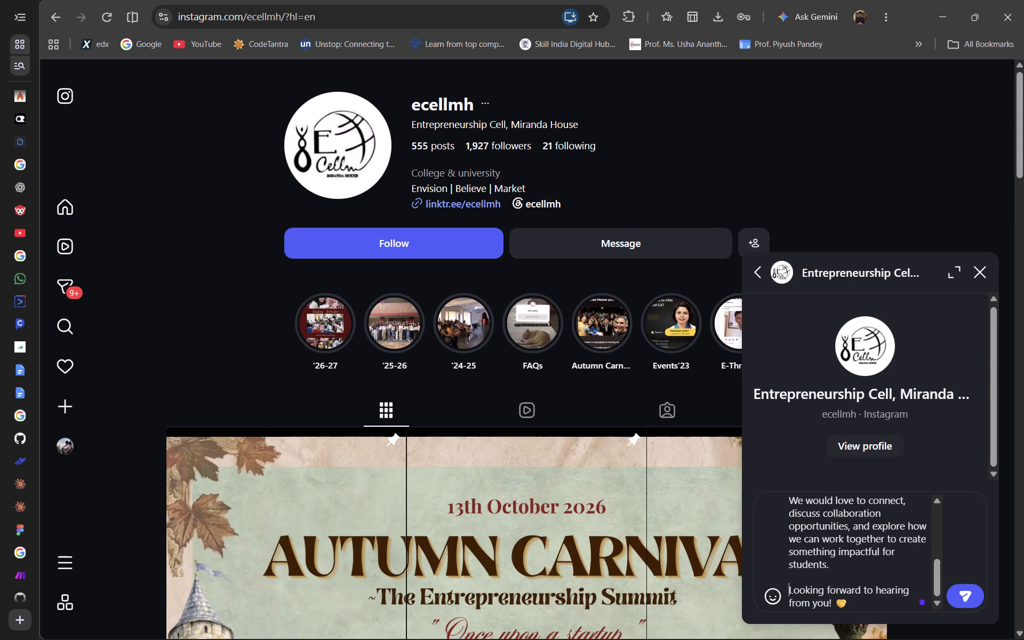
scroll(835, 570, "up", 3)
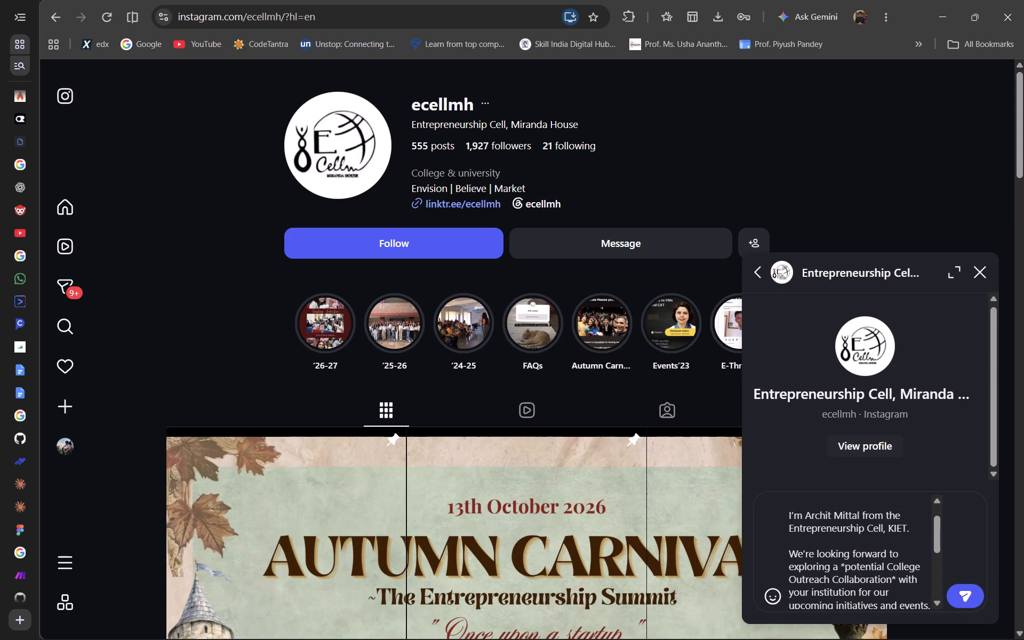
left_click(847, 567)
key("BackSpace")
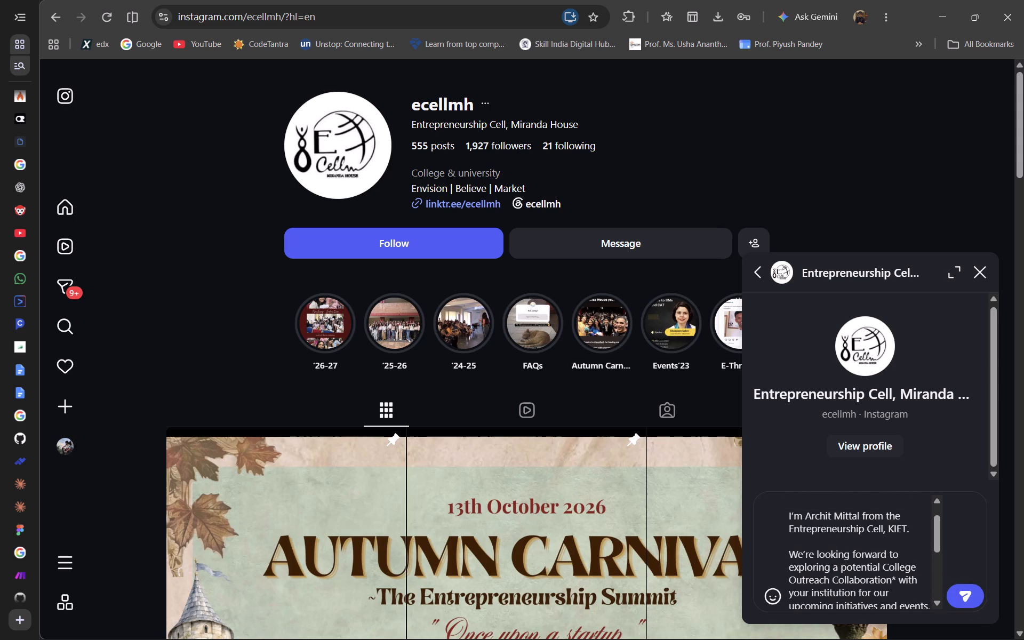
left_click(898, 582)
key("Left")
key("BackSpace")
Review the draft, send it to Miranda House's Entrepreneurship Cell and close the chat.
scroll(902, 575, "down", 4)
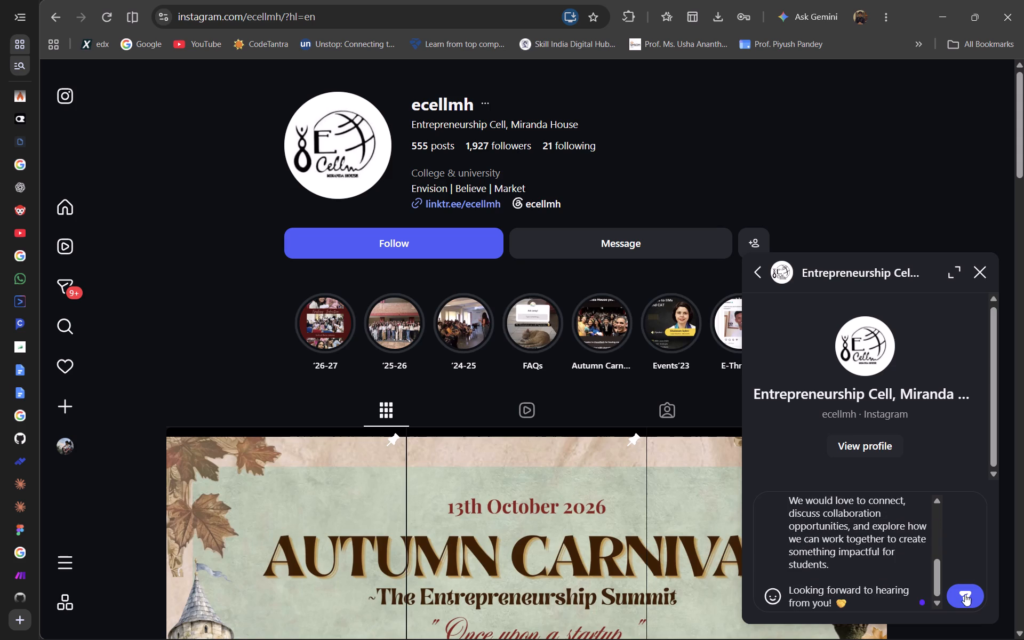
scroll(890, 548, "up", 5)
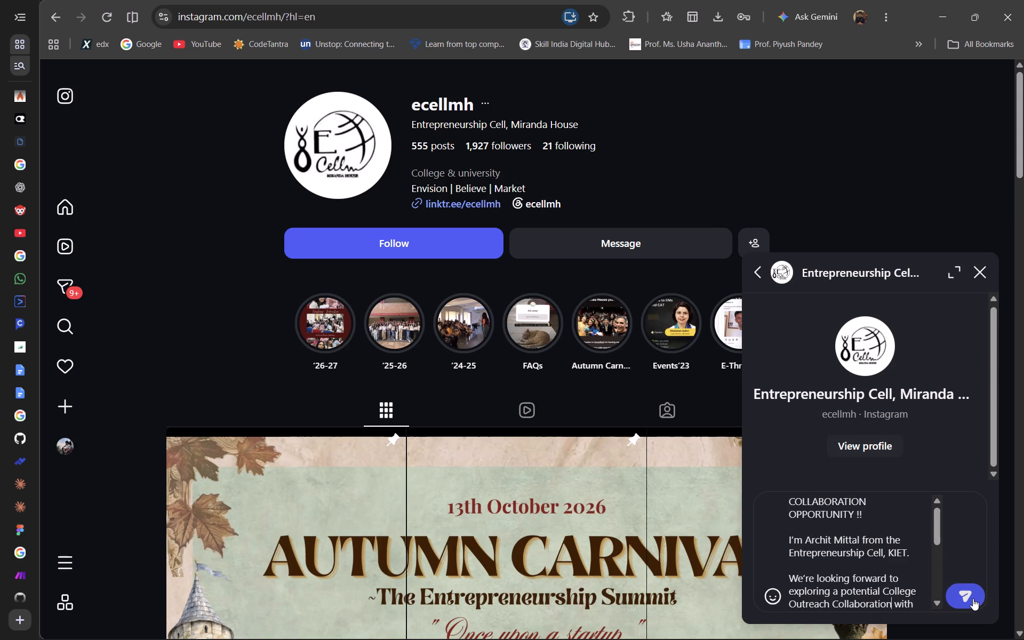
left_click(973, 598)
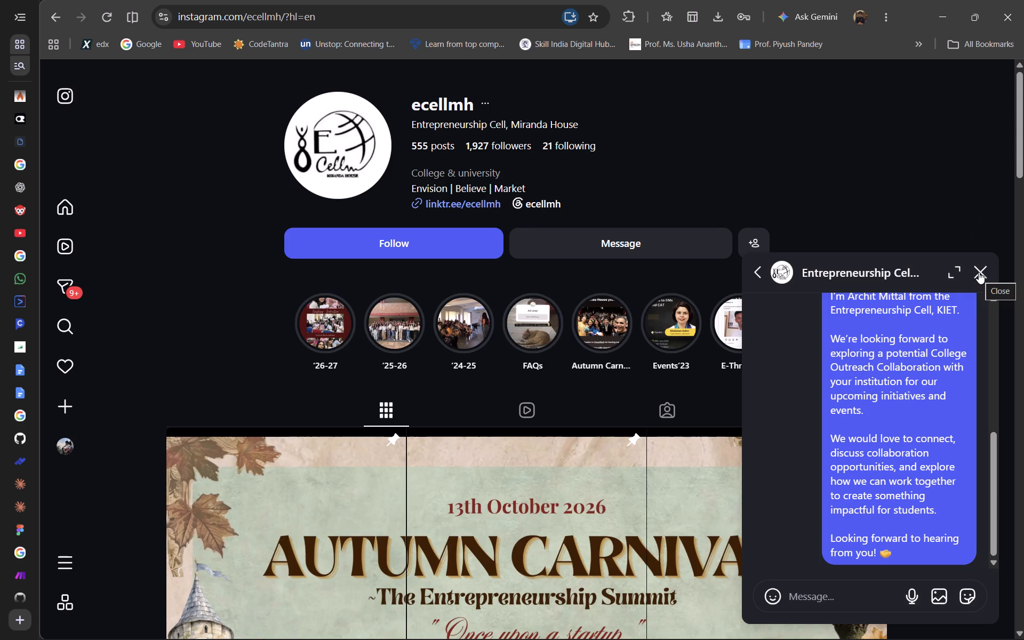
left_click(979, 272)
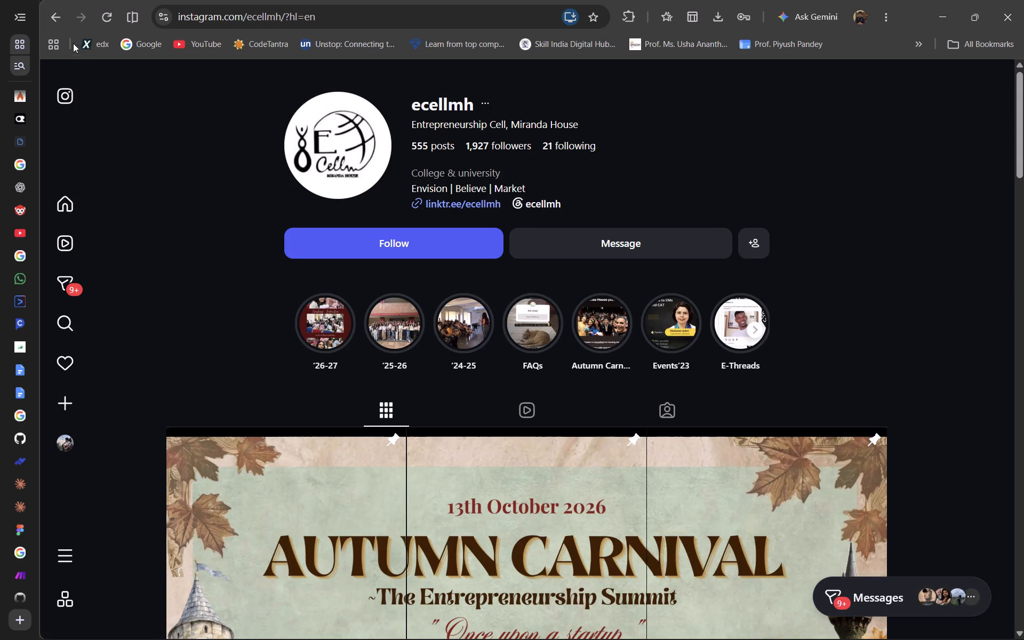
Return to the "miranda college ecell" Google results and search for "gargi college ecell" instead.
left_click(56, 17)
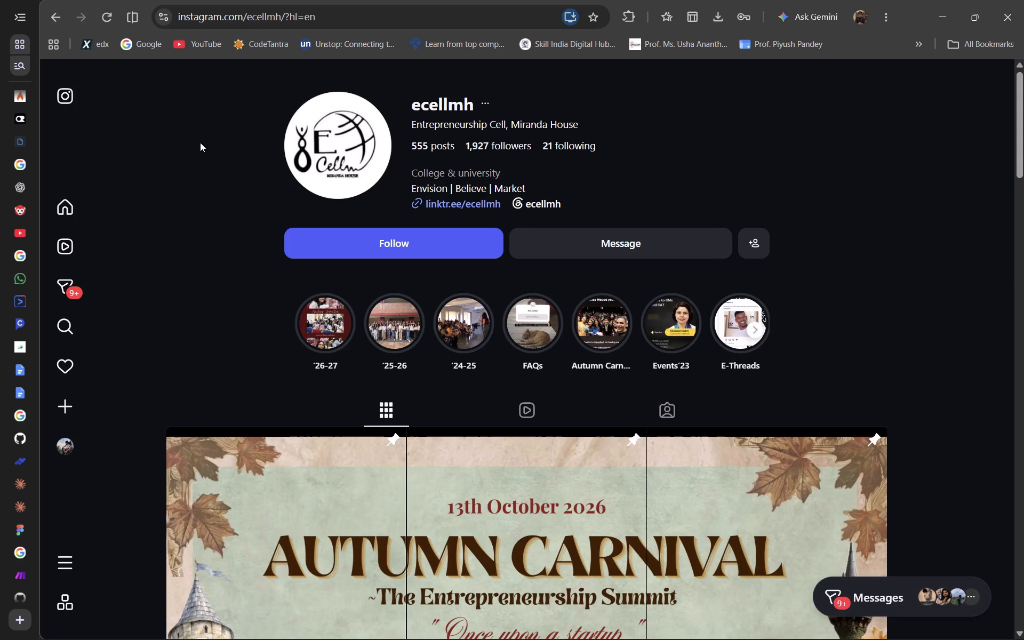
left_click(57, 20)
left_click(57, 20)
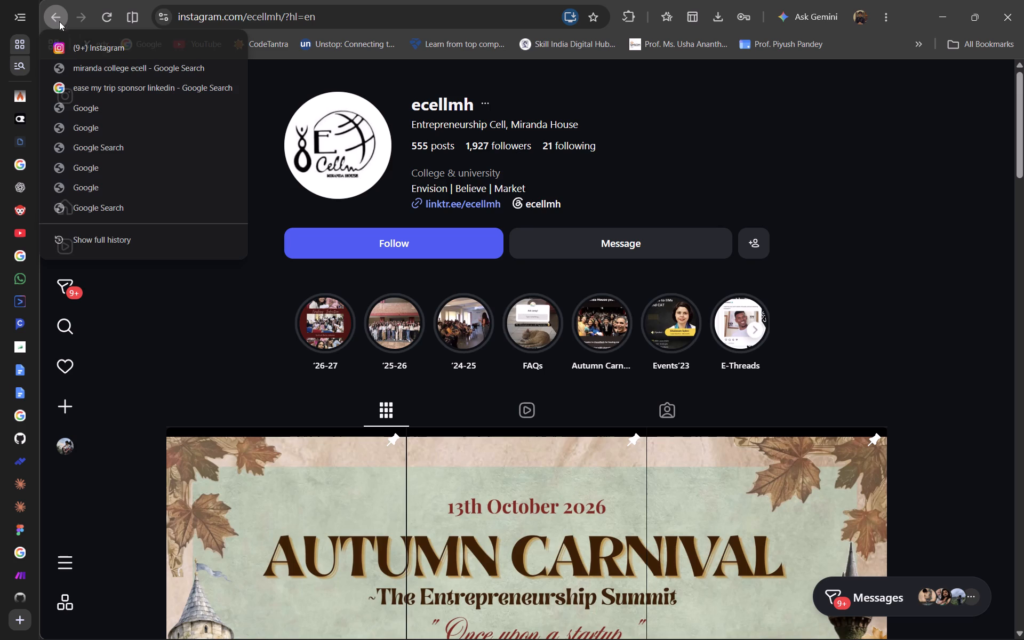
left_click(123, 72)
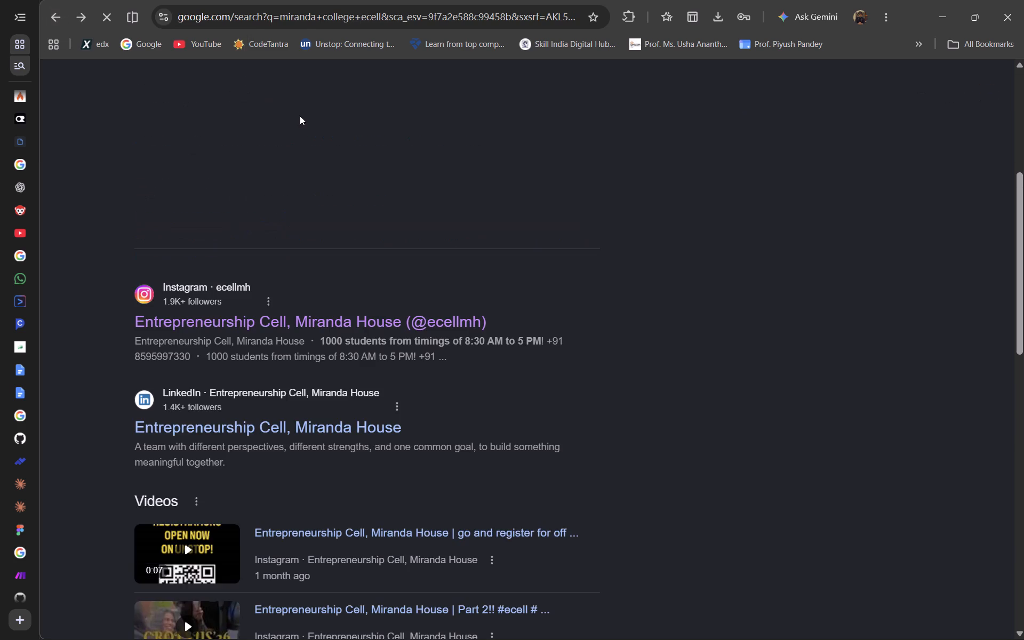
scroll(299, 115, "up", 7)
double_click(271, 104)
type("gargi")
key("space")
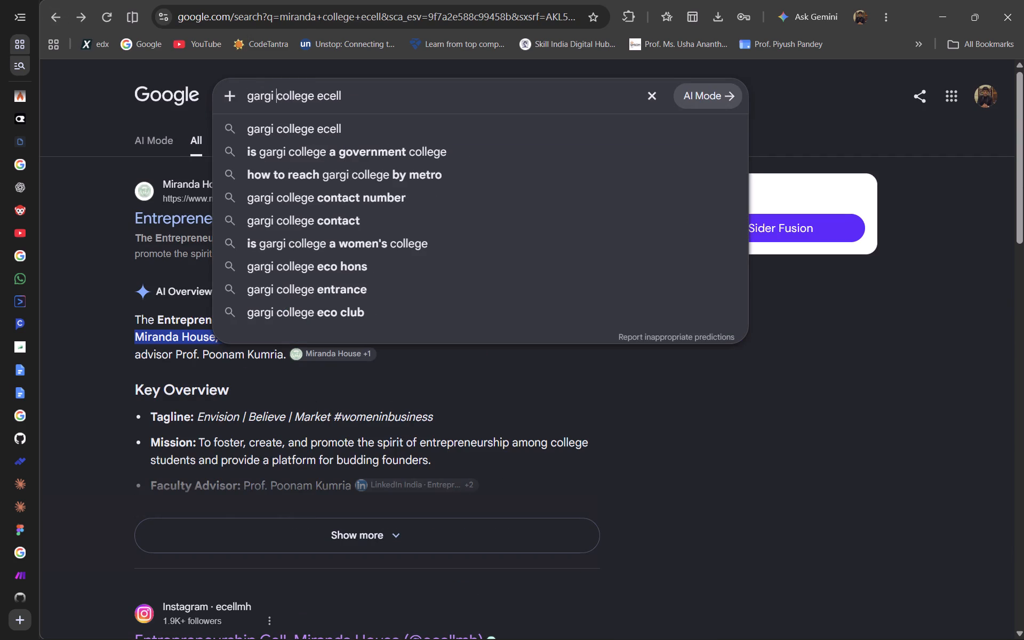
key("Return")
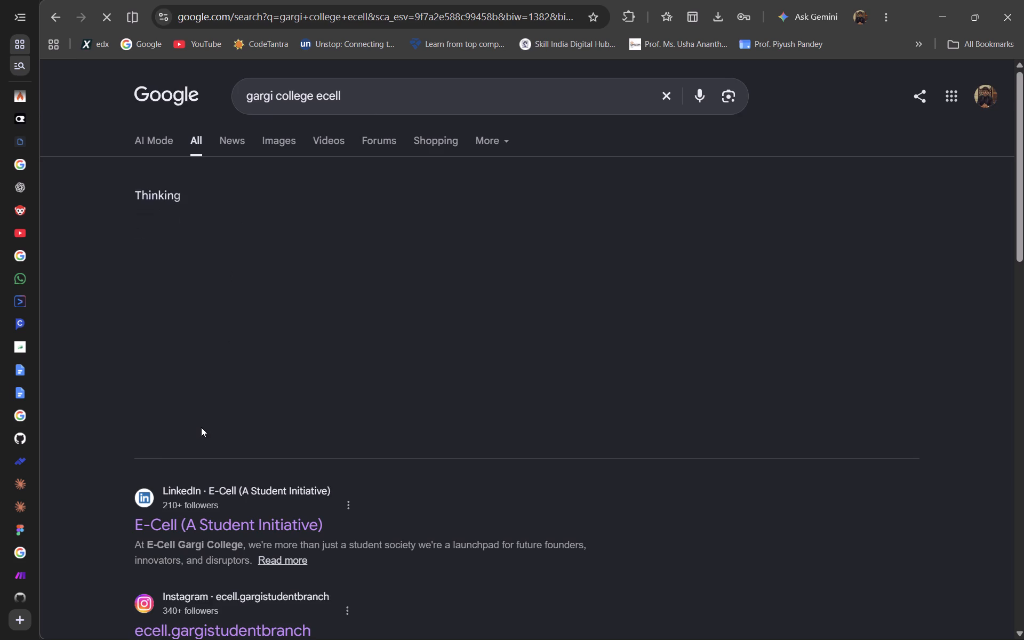
Open the Instagram profile ecell.gargistudentbranch from the search results and open a direct message chat with it.
scroll(201, 427, "down", 2)
left_click(159, 524)
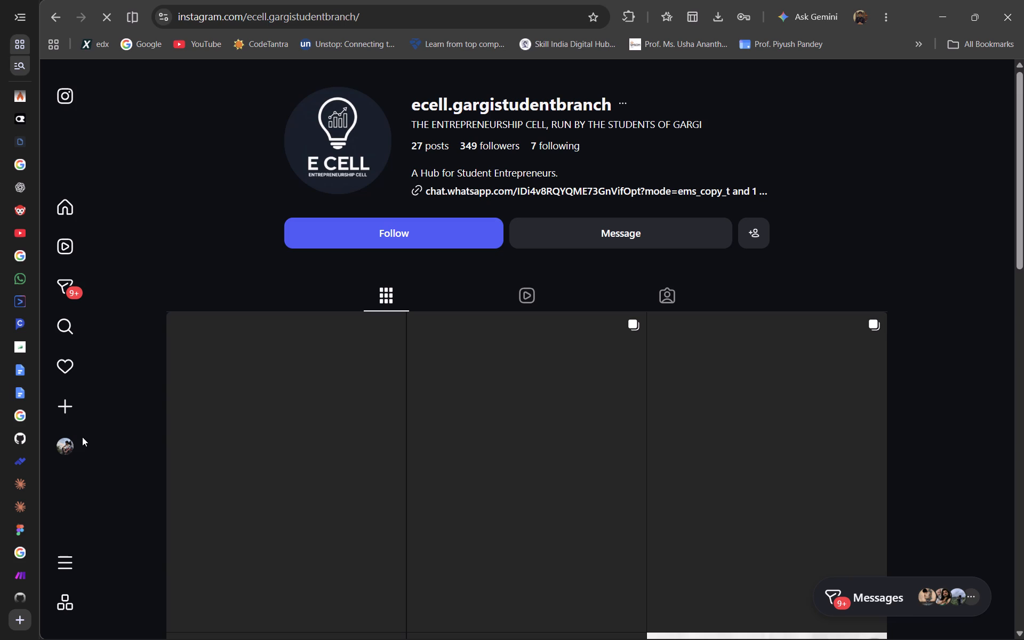
left_click(621, 241)
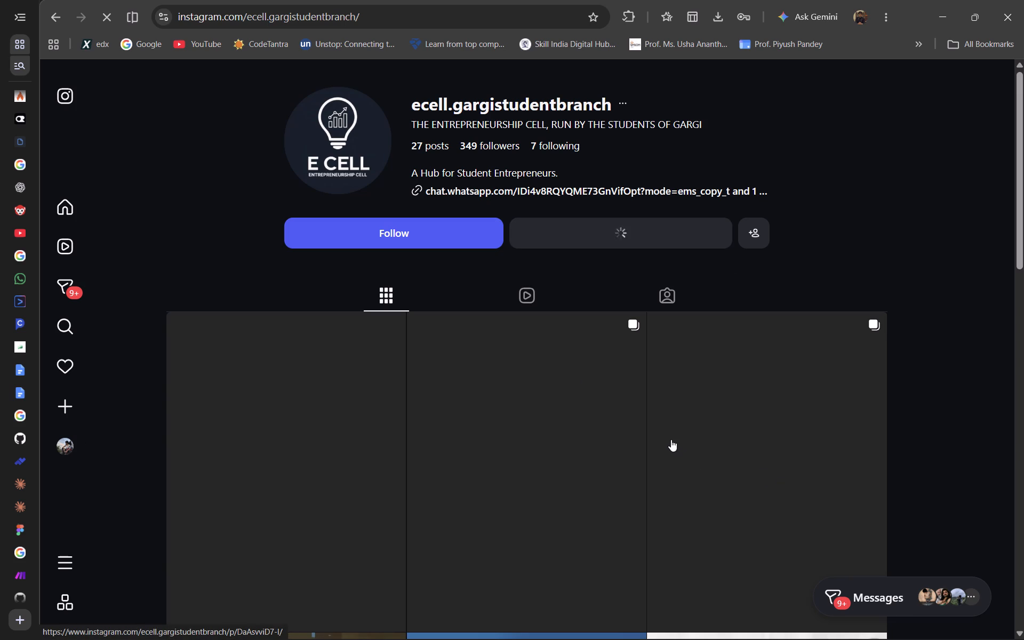
left_click(870, 592)
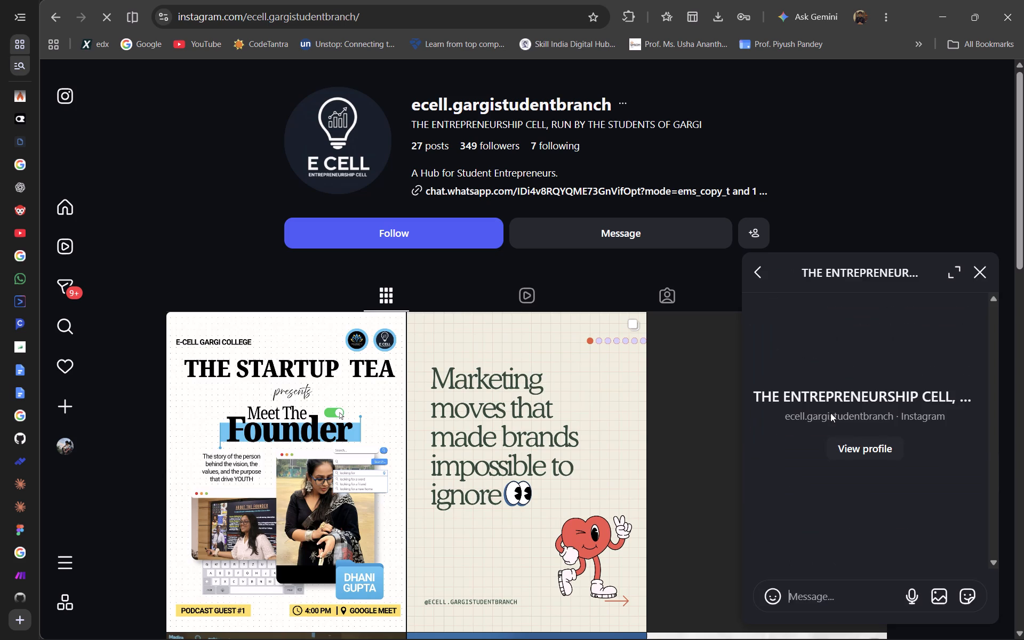
Copy the full text of the collaboration message already sent in the Miranda House Entrepreneurship Cell chat.
left_click(751, 272)
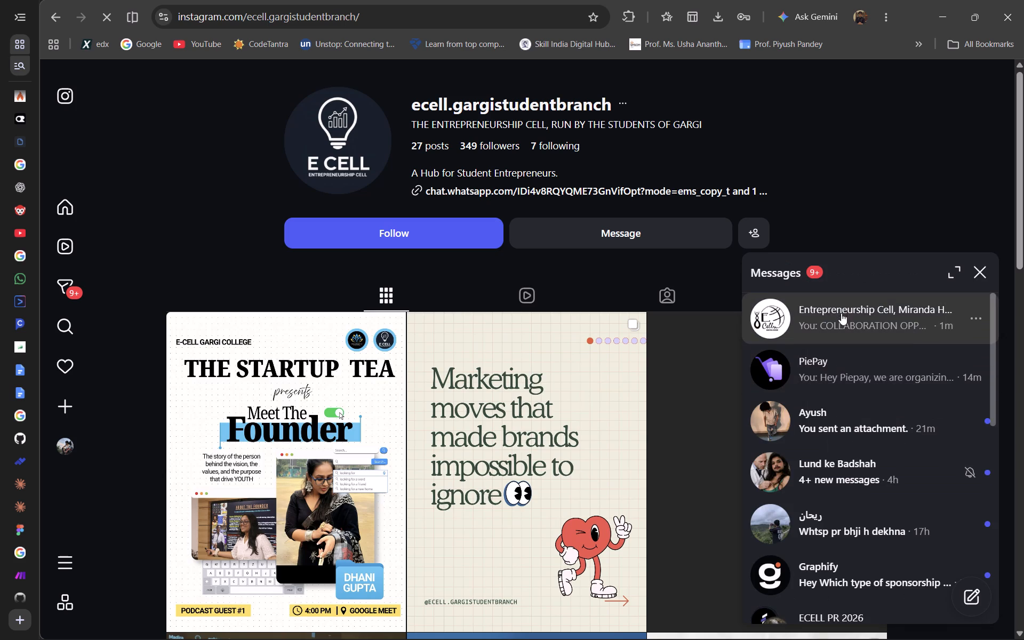
left_click(841, 314)
scroll(932, 526, "up", 1)
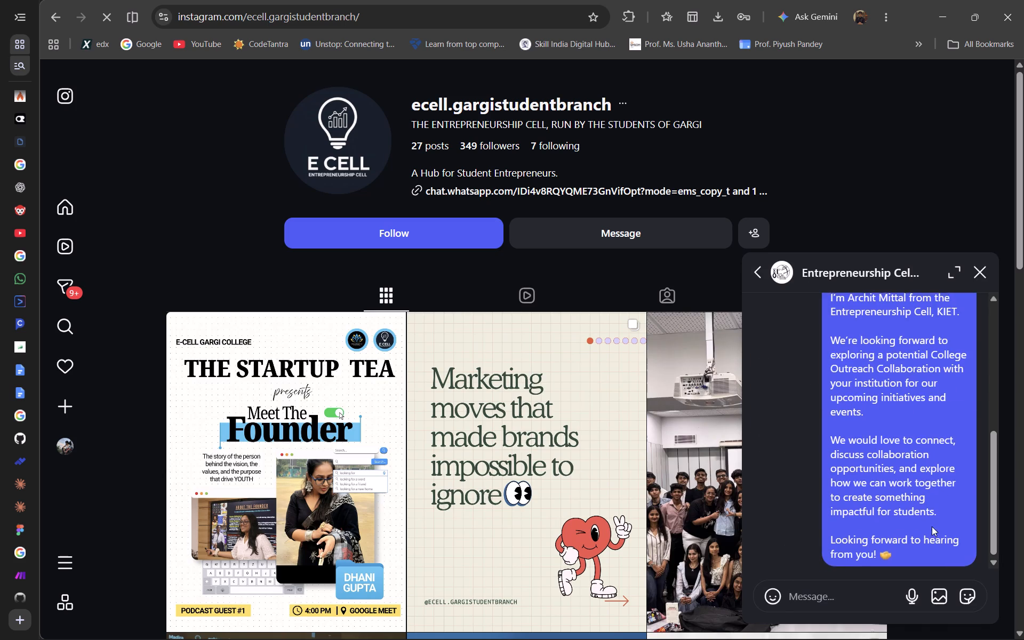
scroll(932, 526, "up", 1)
left_click_drag(826, 500, 905, 574)
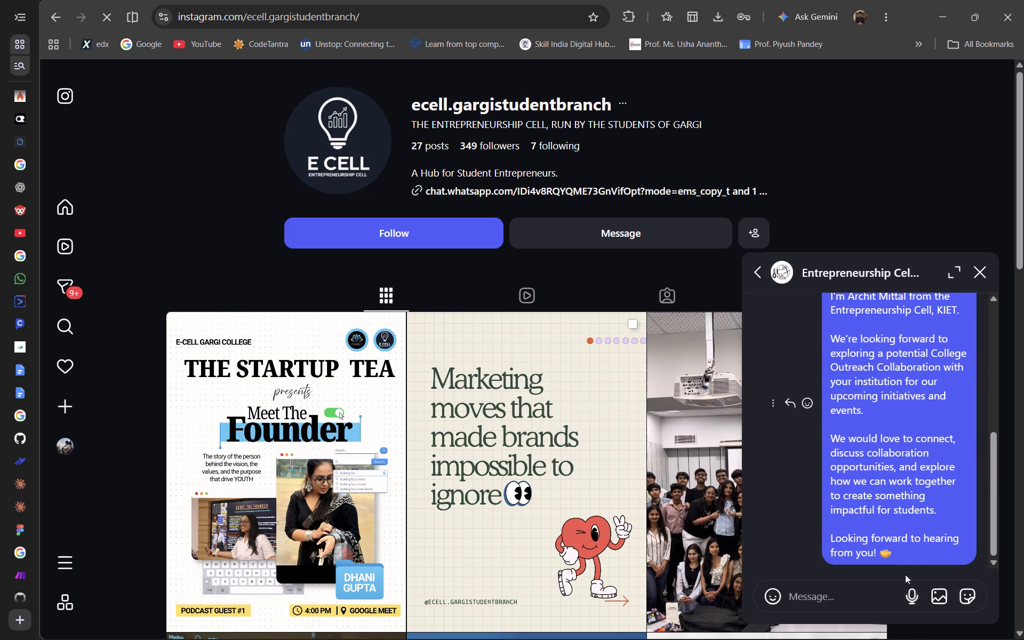
left_click_drag(905, 574, 892, 553)
key("ctrl+c")
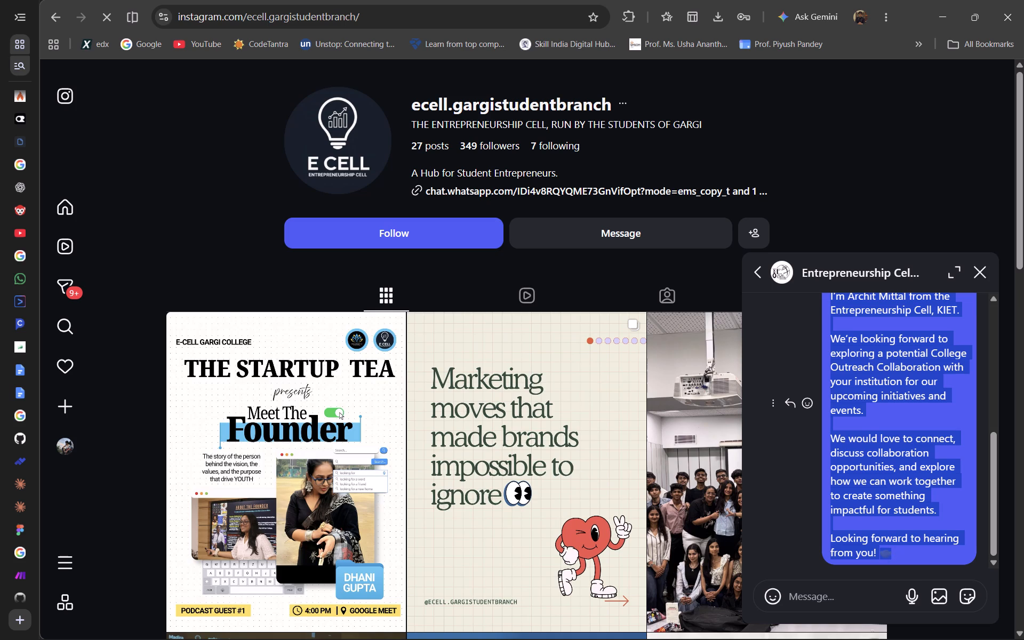
Send the copied collaboration message to ecell.gargistudentbranch in a direct message and close the chat.
left_click(977, 273)
left_click(613, 227)
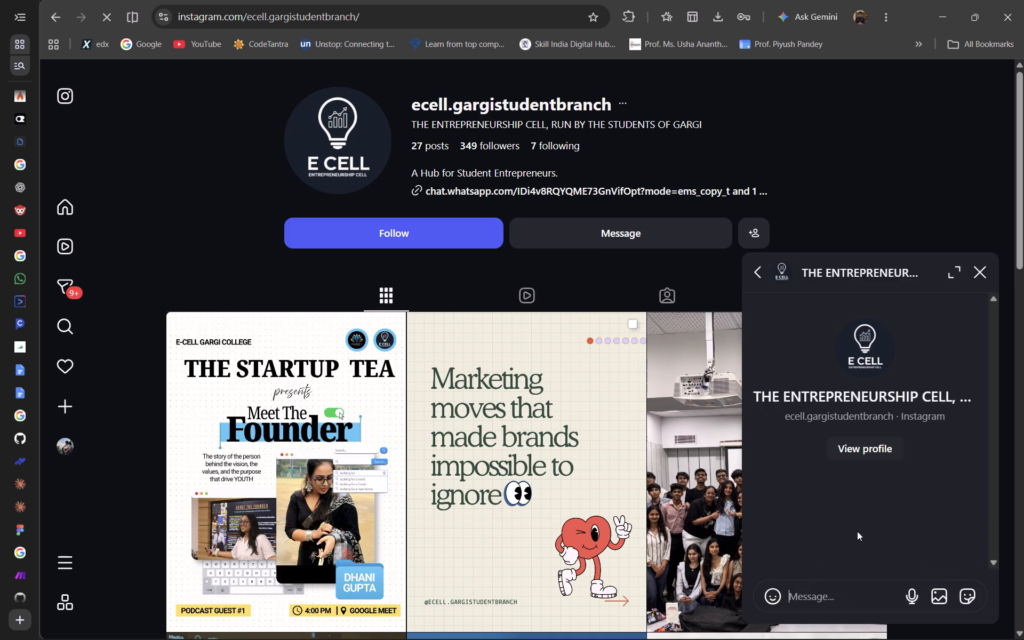
key("ctrl+v")
key("Return")
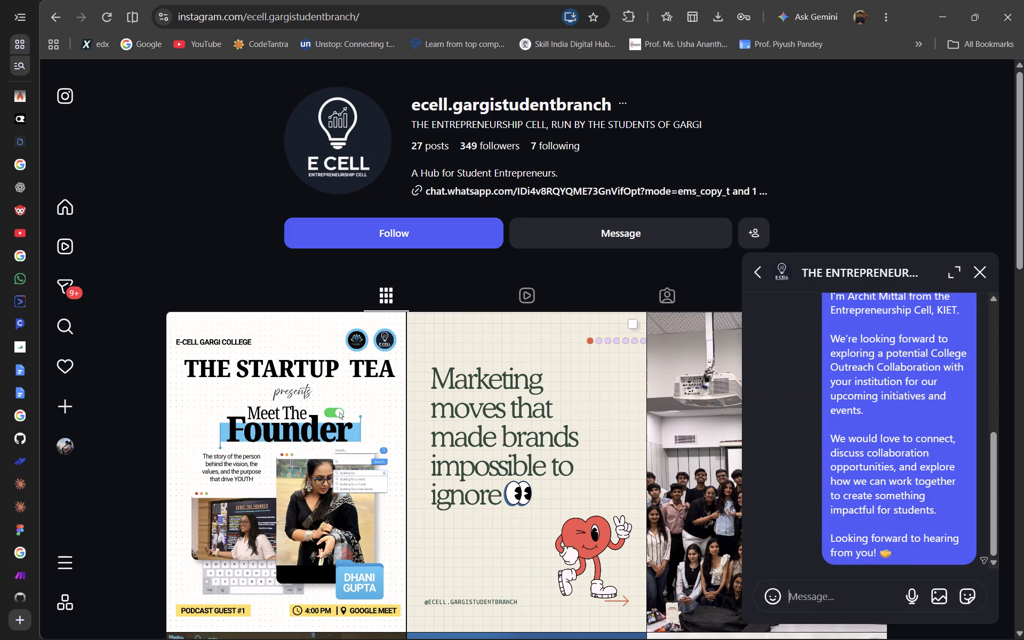
left_click(978, 280)
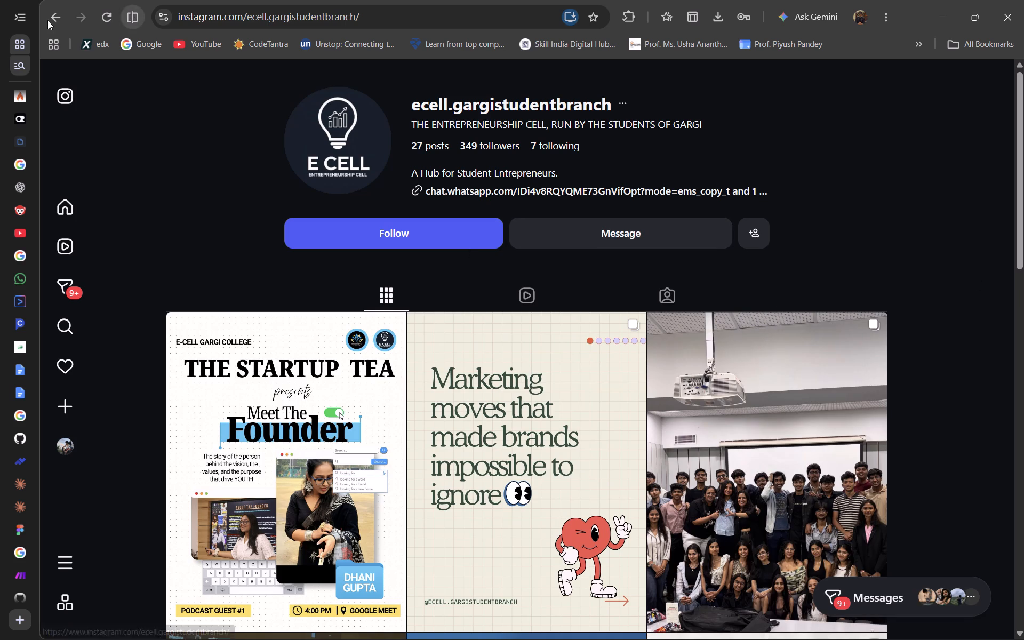
Return to the "gargi college ecell" Google results and search for "igdtuw college ecell" instead.
left_click(51, 19)
scroll(154, 253, "up", 7)
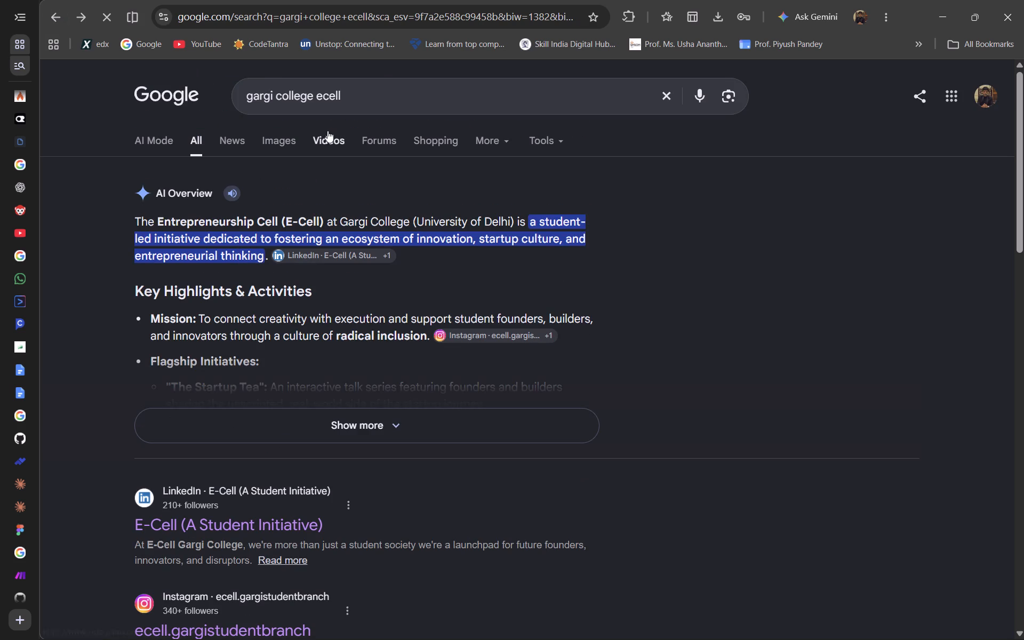
double_click(258, 99)
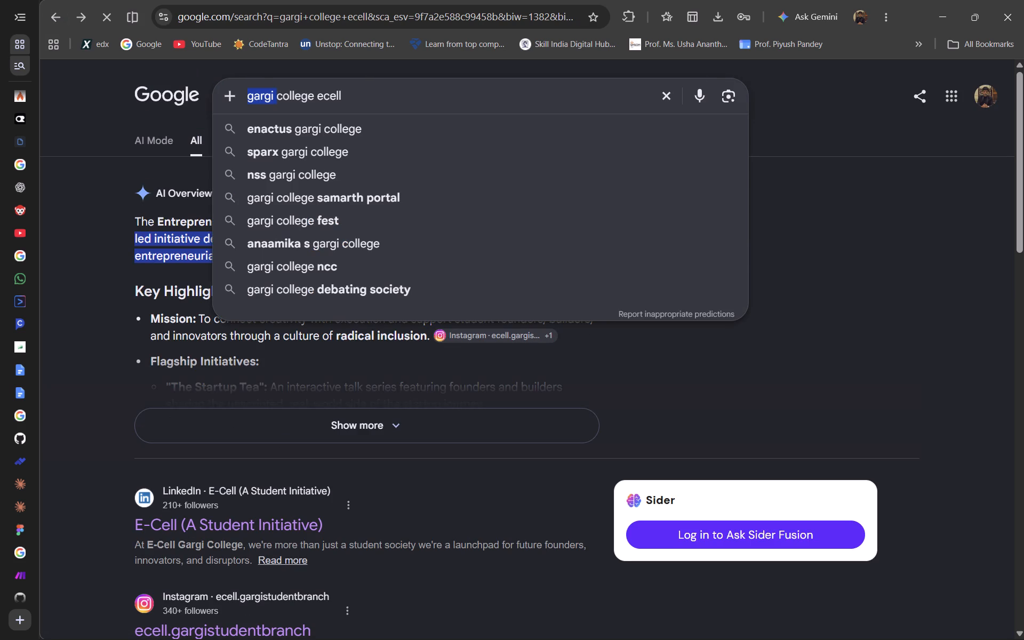
key("BackSpace")
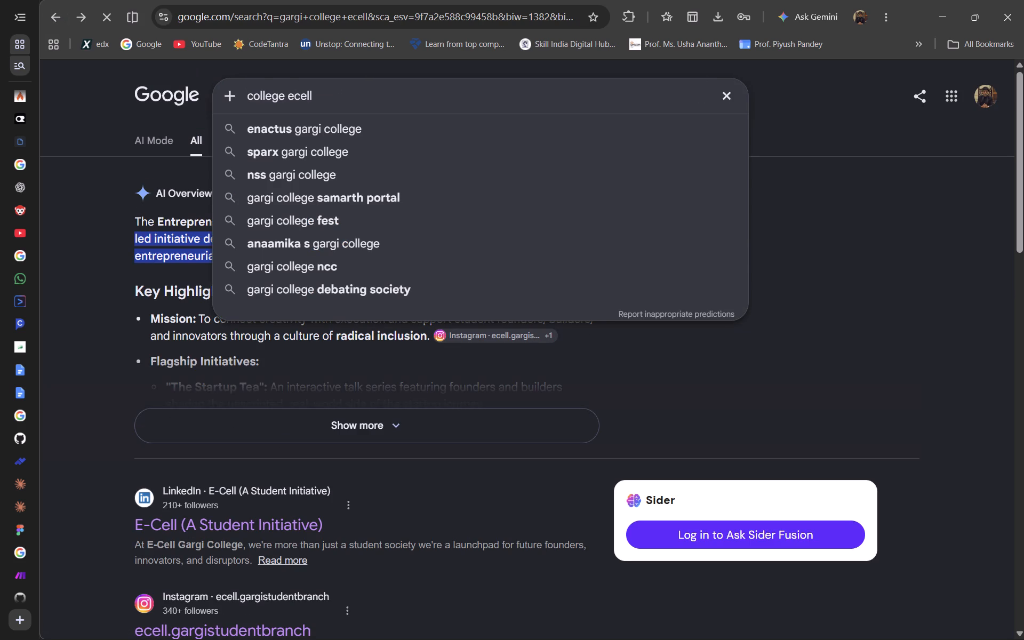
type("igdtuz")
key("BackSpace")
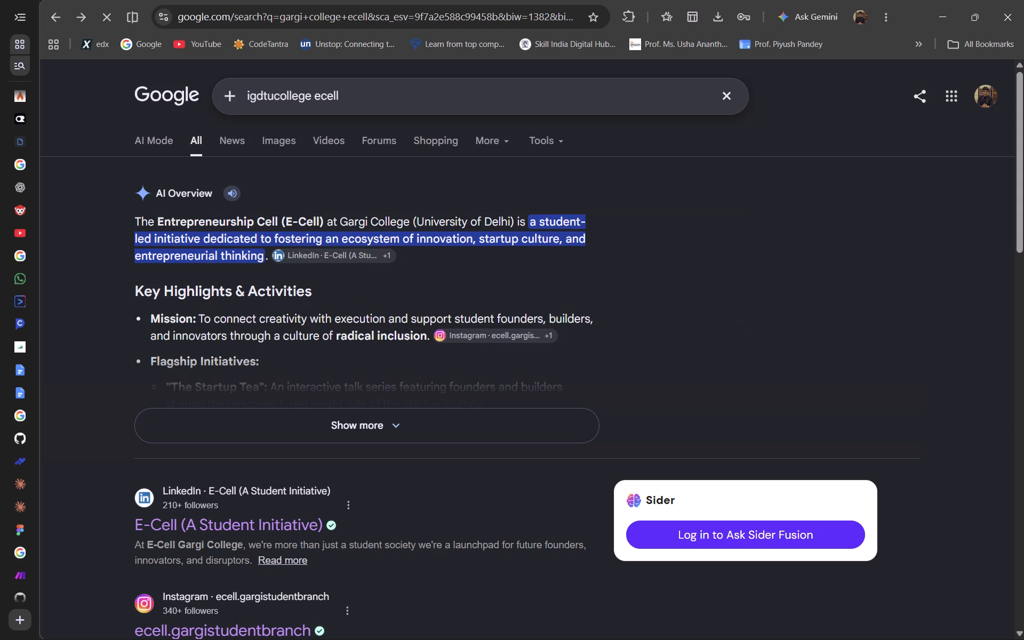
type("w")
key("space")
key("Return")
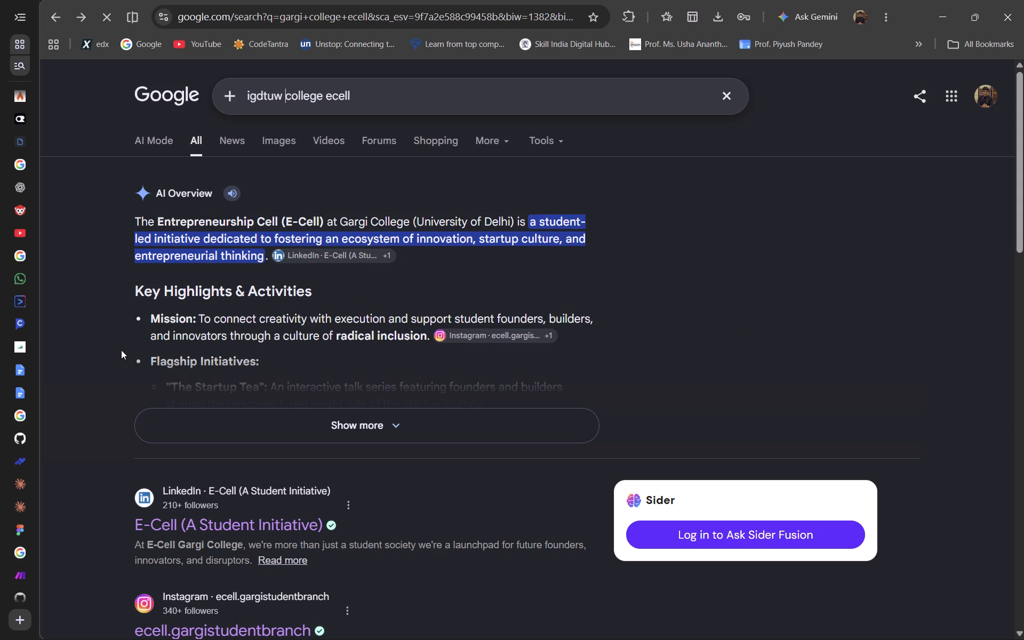
Switch the computer's Wi-Fi connection from the phone hotspot to the secured Excitel home network.
left_click(916, 639)
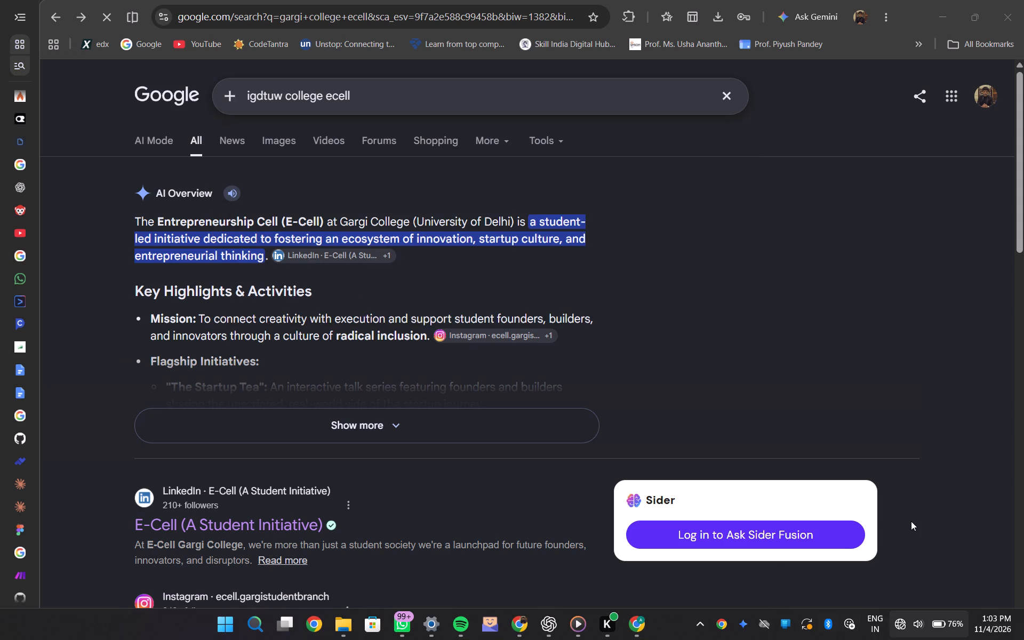
left_click(841, 375)
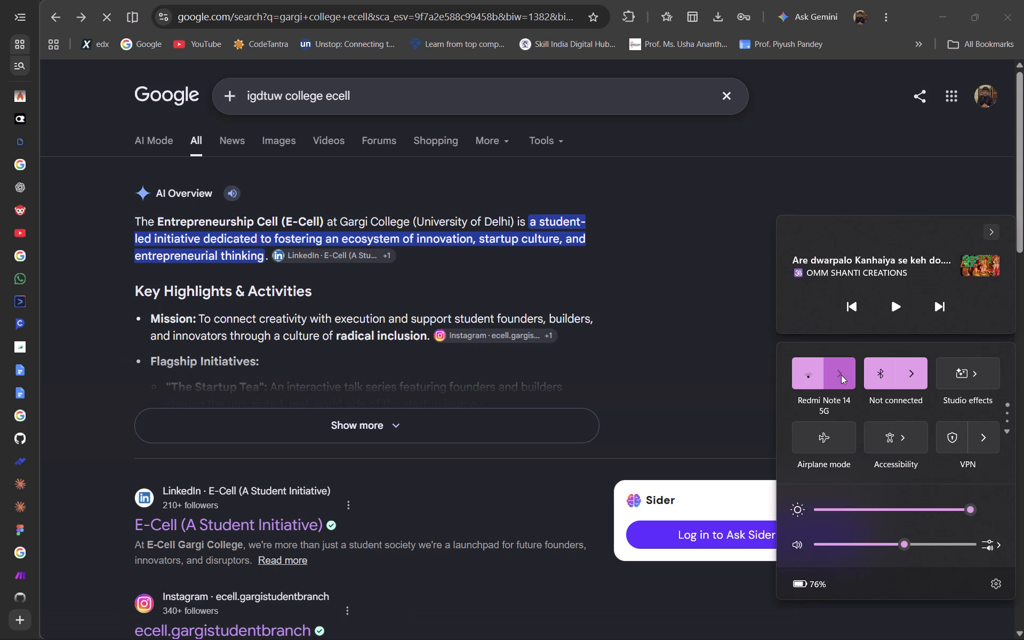
left_click(858, 471)
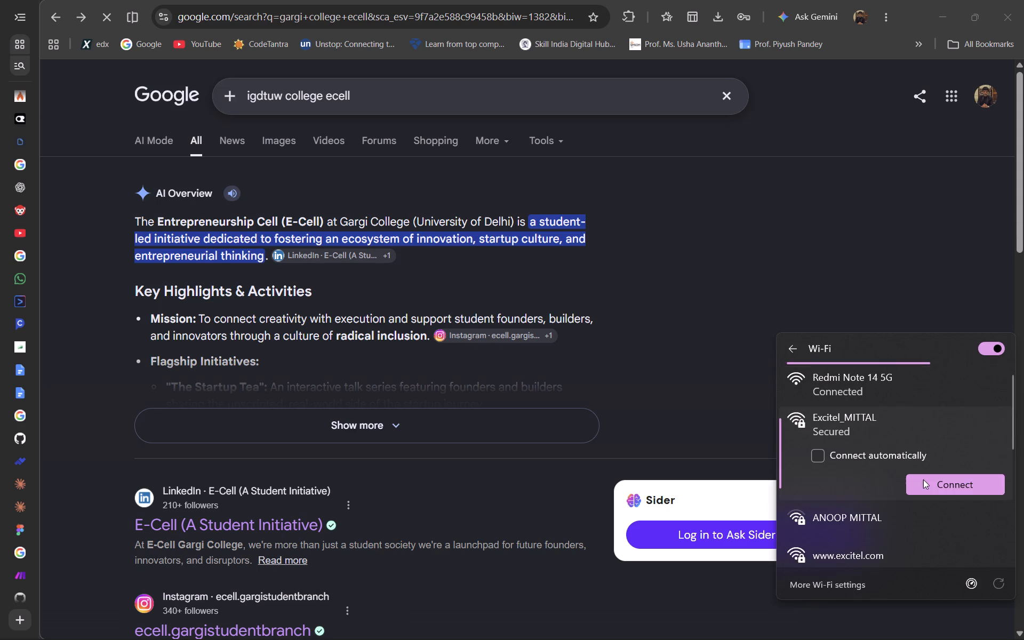
left_click(934, 485)
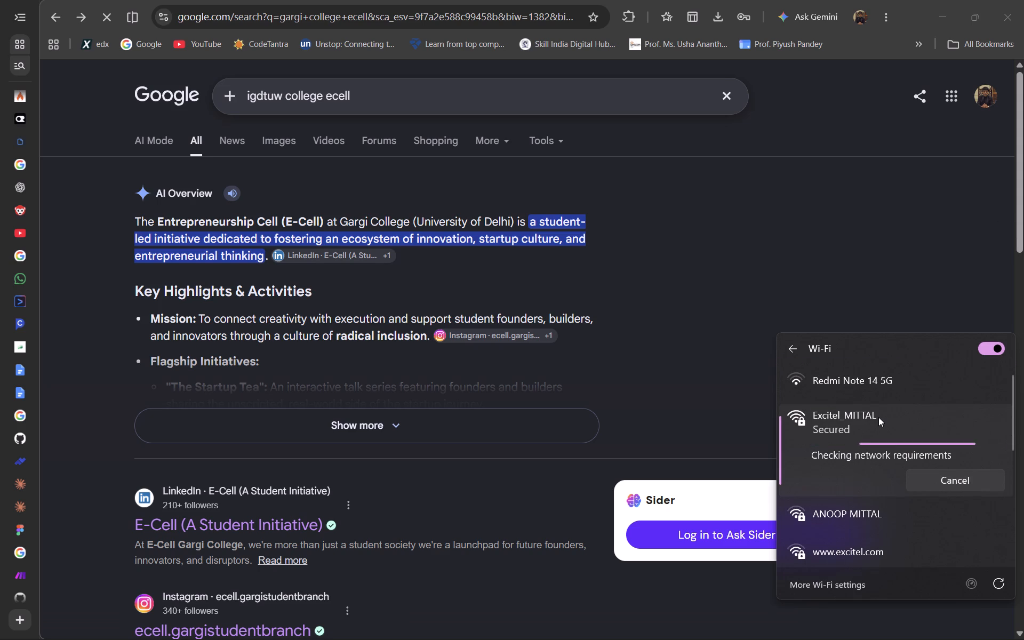
left_click(789, 350)
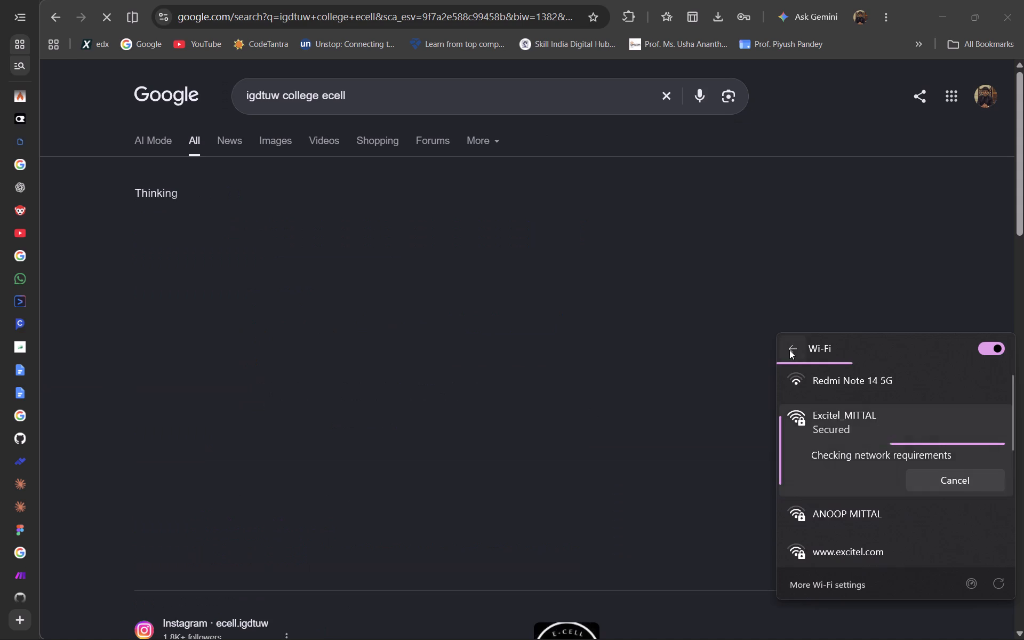
left_click(846, 379)
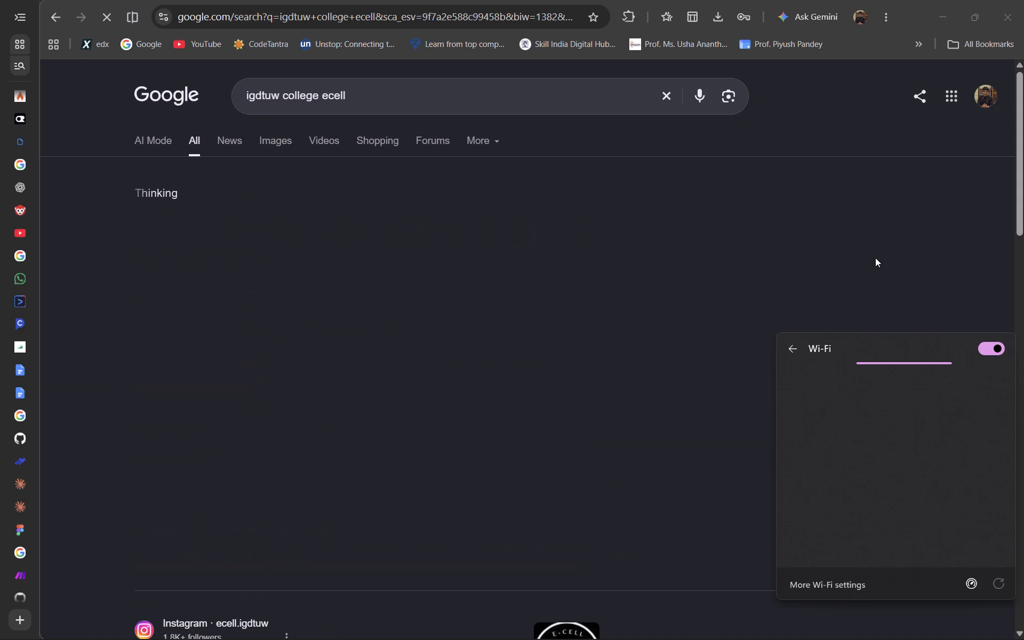
left_click(897, 201)
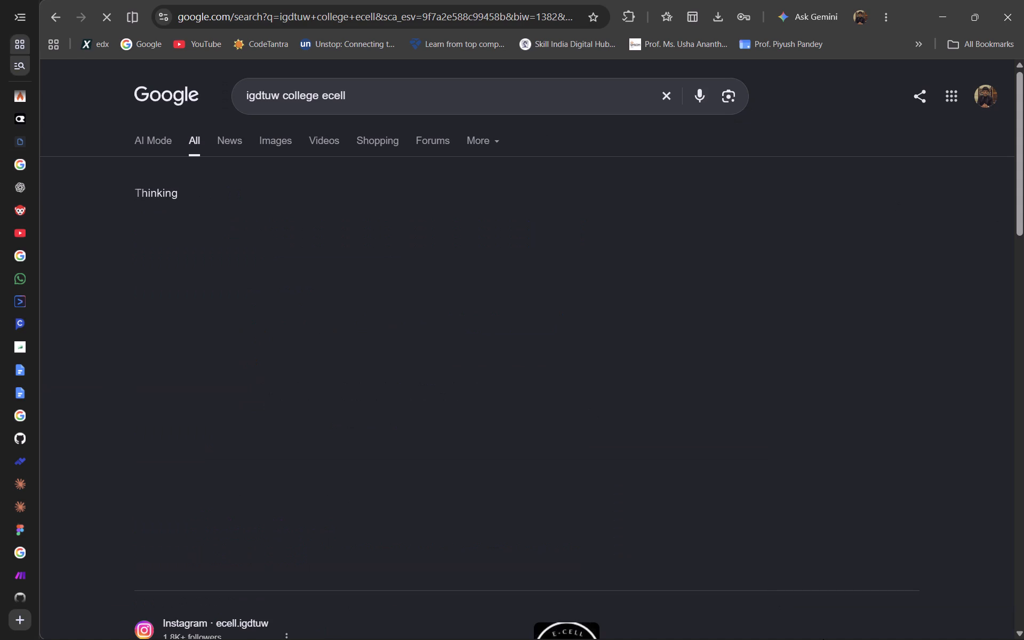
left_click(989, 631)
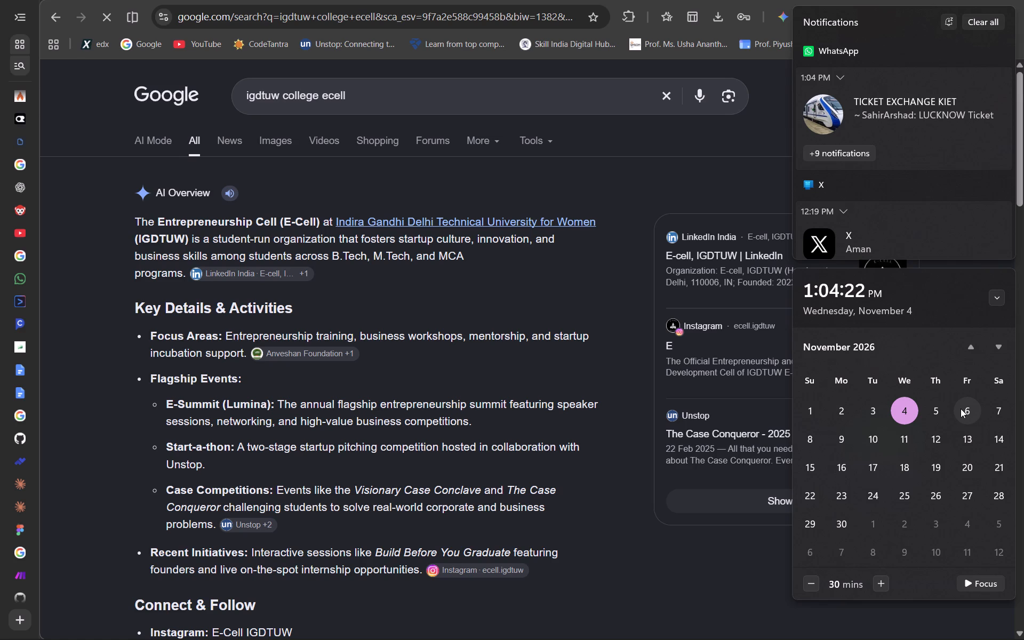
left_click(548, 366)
Open the Instagram profile ecell.igdtuw from the search results and send it the copied collaboration message in a direct chat.
scroll(548, 366, "down", 6)
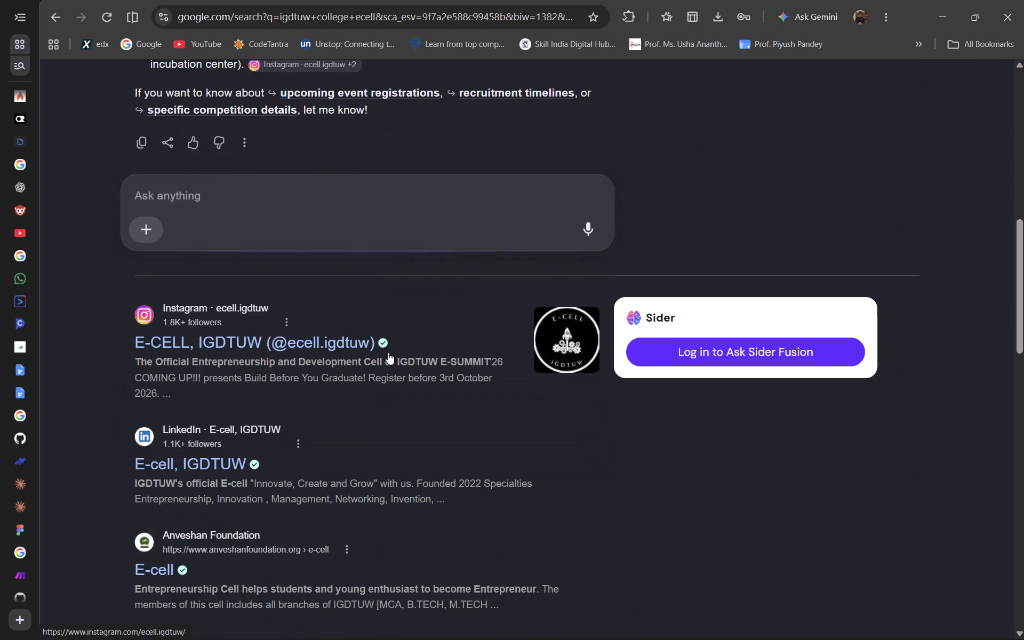
left_click(250, 341)
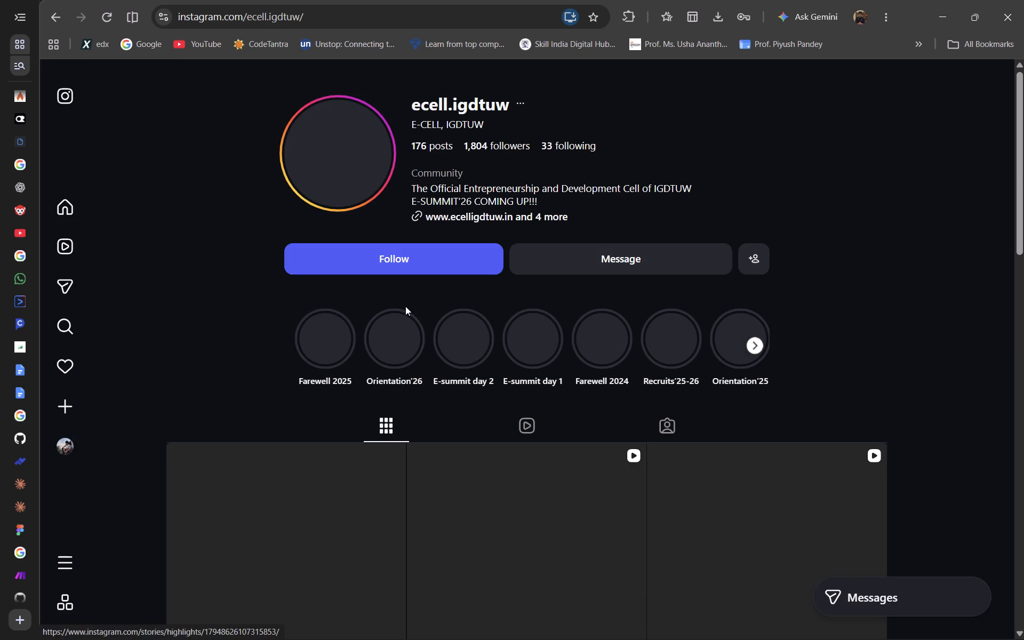
left_click(881, 593)
left_click(621, 256)
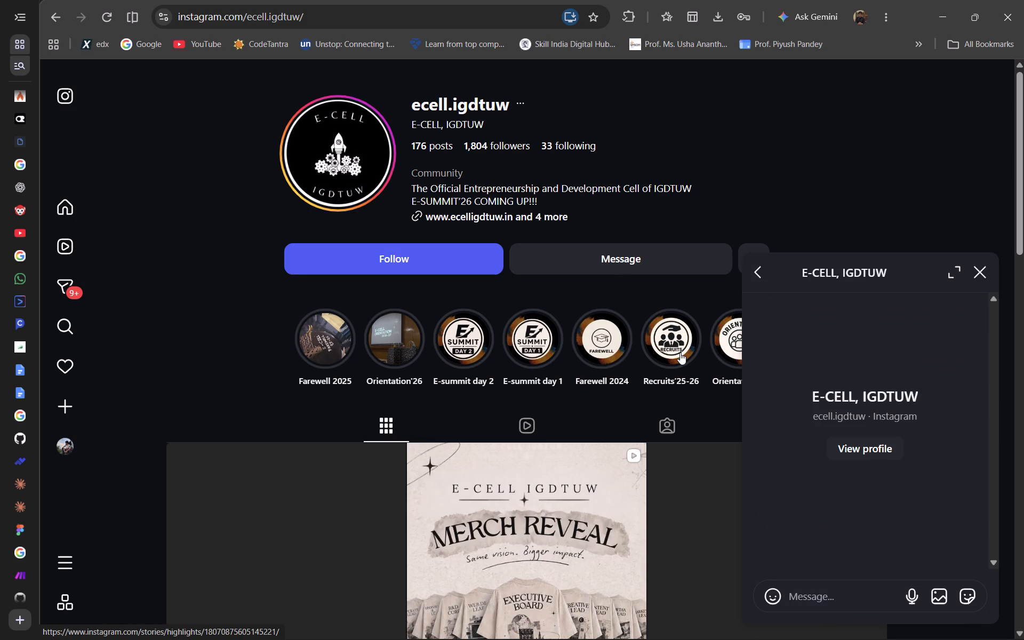
key("ctrl+v")
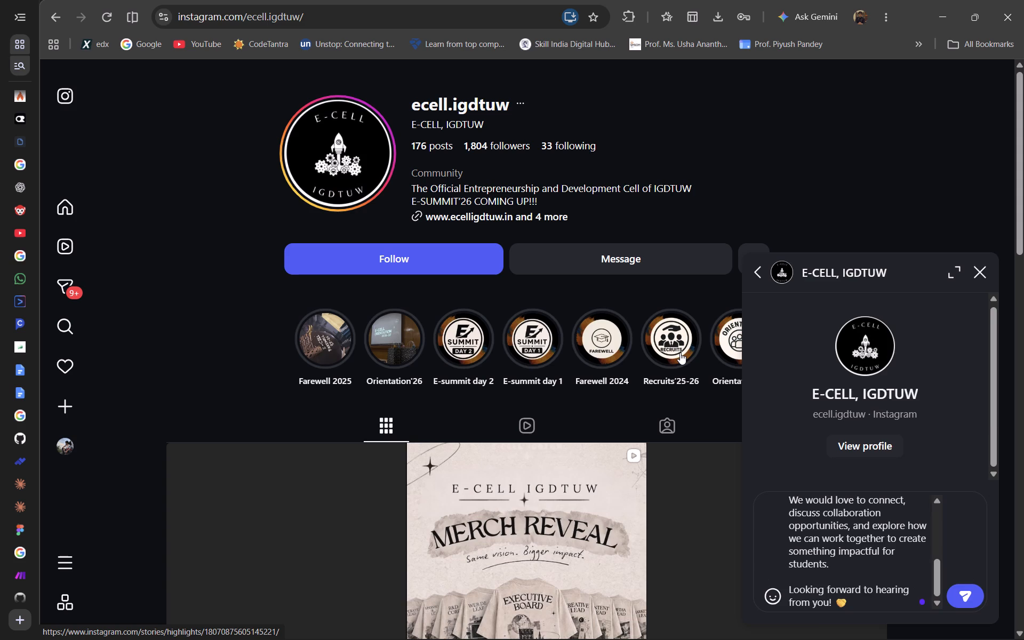
key("Return")
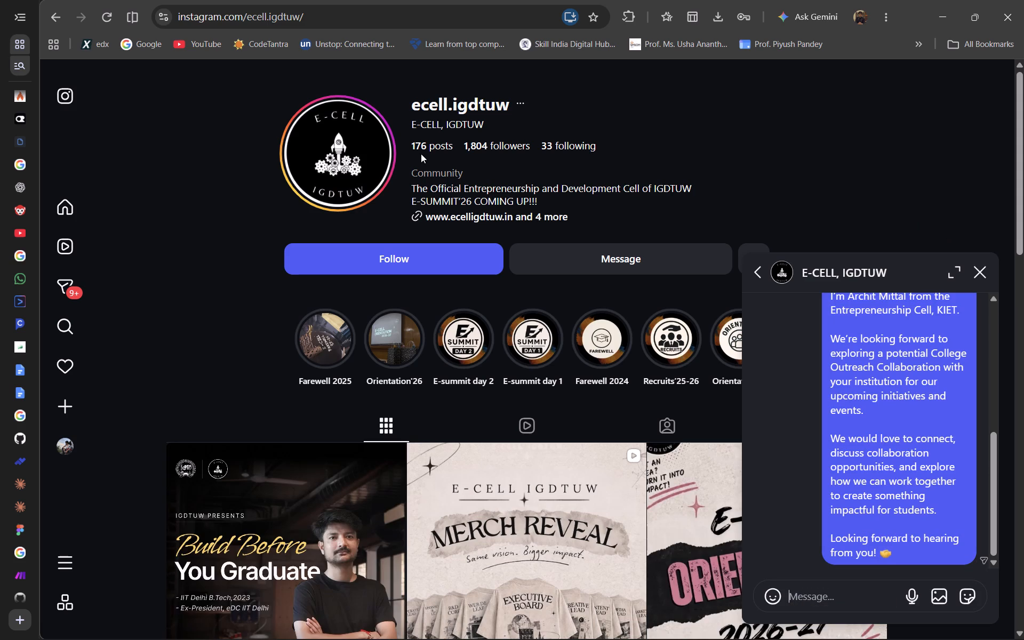
Return to the "igdtuw college ecell" Google results and remove "igdtuw" from the query, leaving "college ecell".
left_click(52, 13)
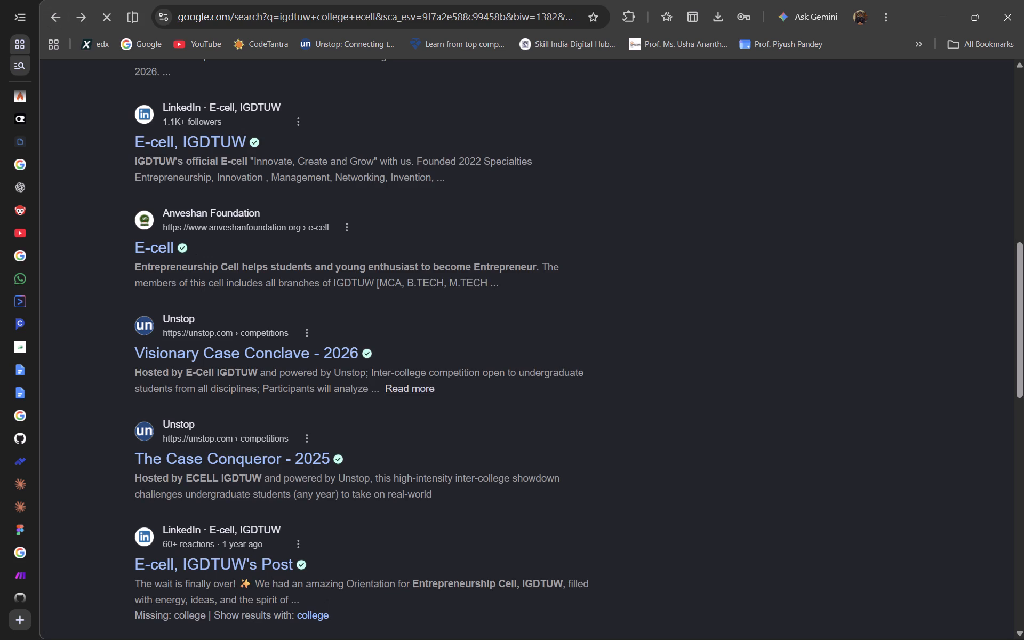
scroll(286, 331, "up", 7)
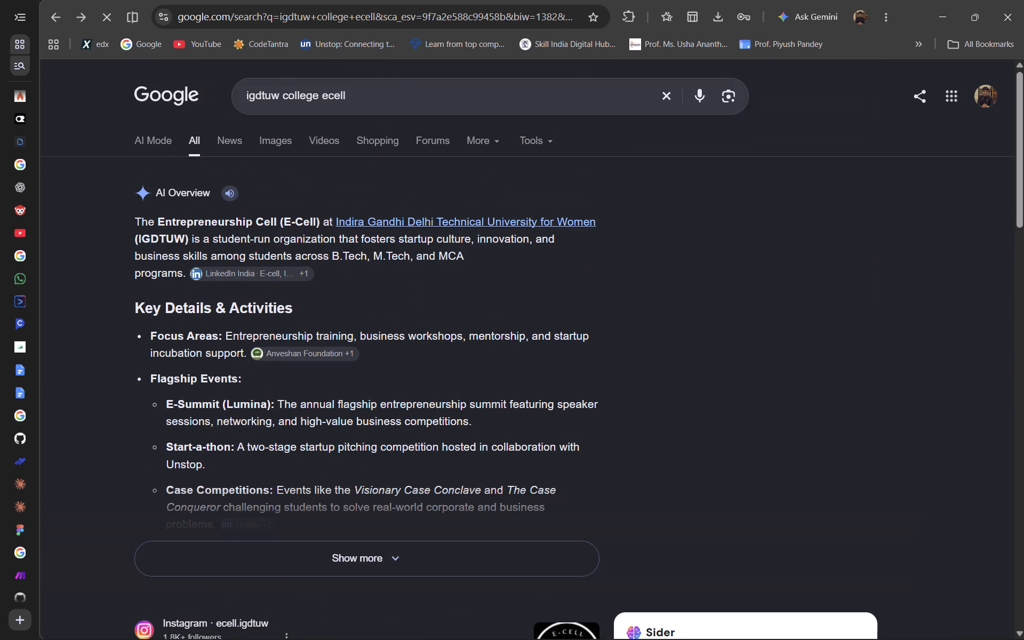
left_click_drag(278, 99, 242, 97)
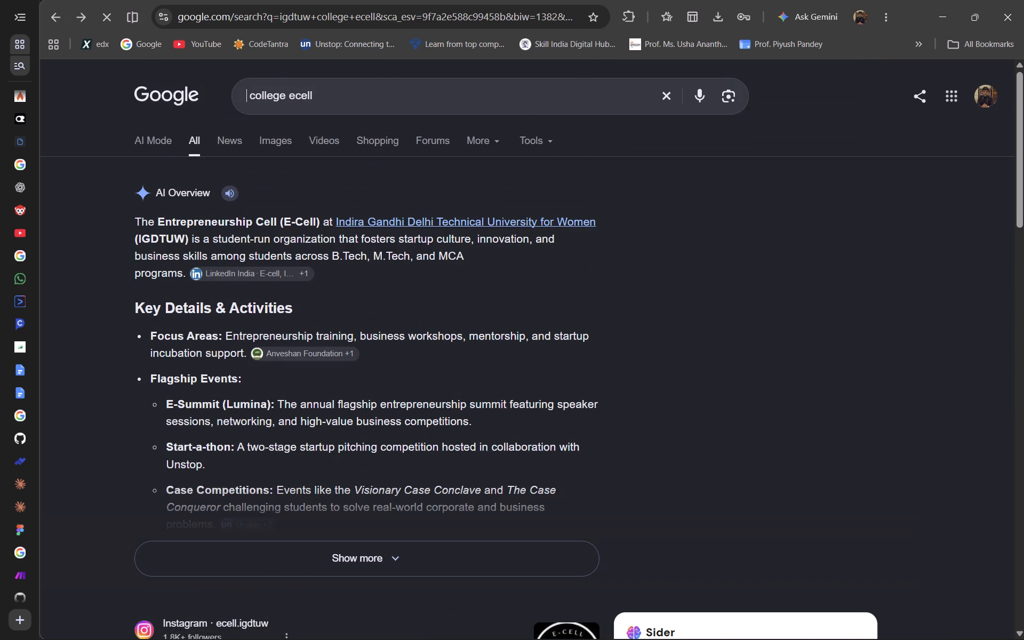
key("BackSpace")
scroll(344, 213, "down", 2)
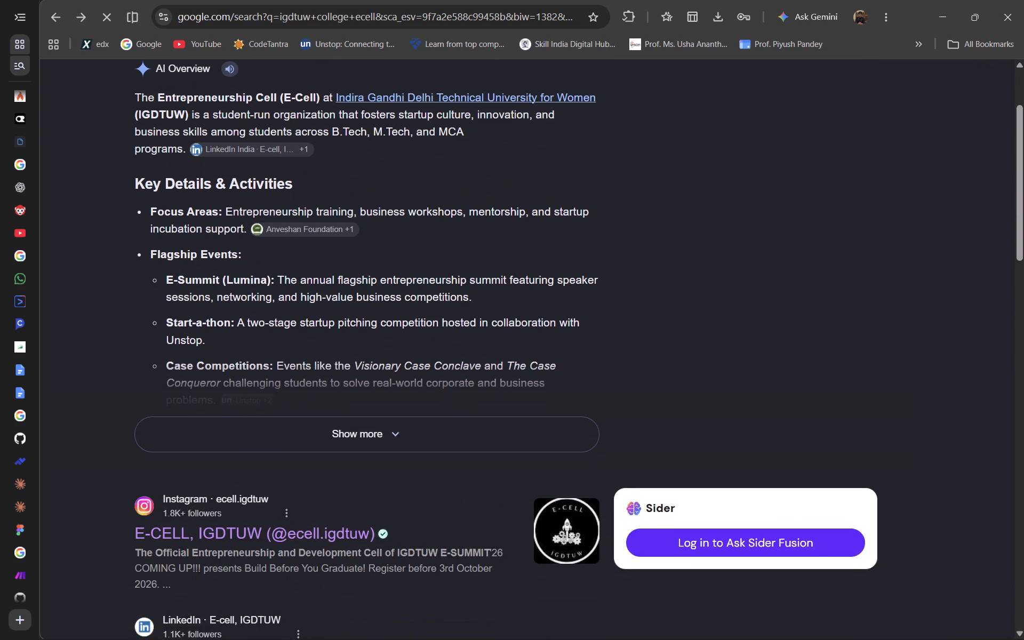
scroll(344, 213, "down", 3)
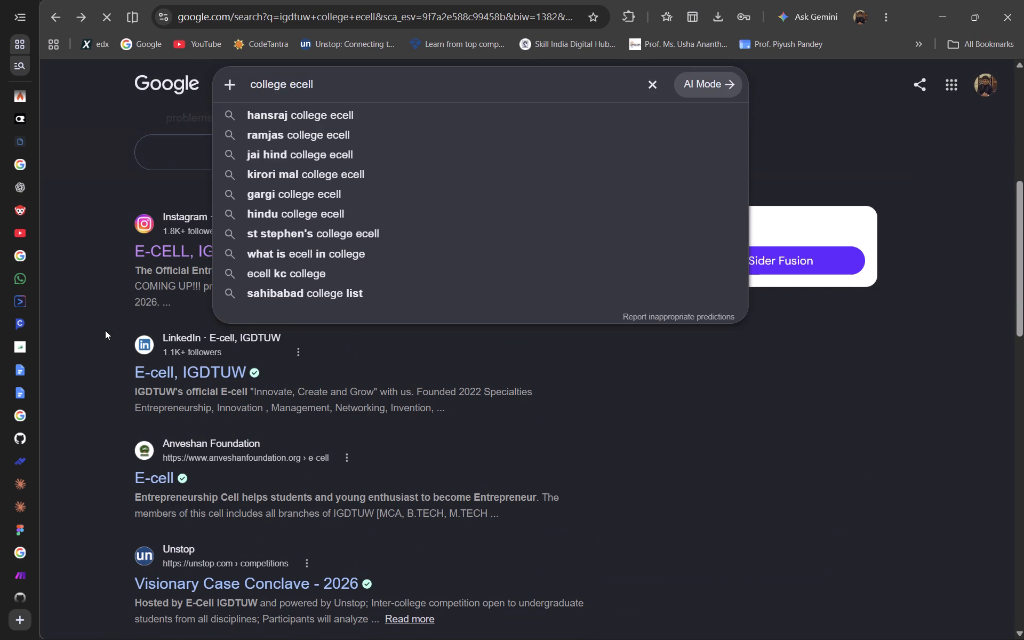
scroll(105, 330, "down", 1)
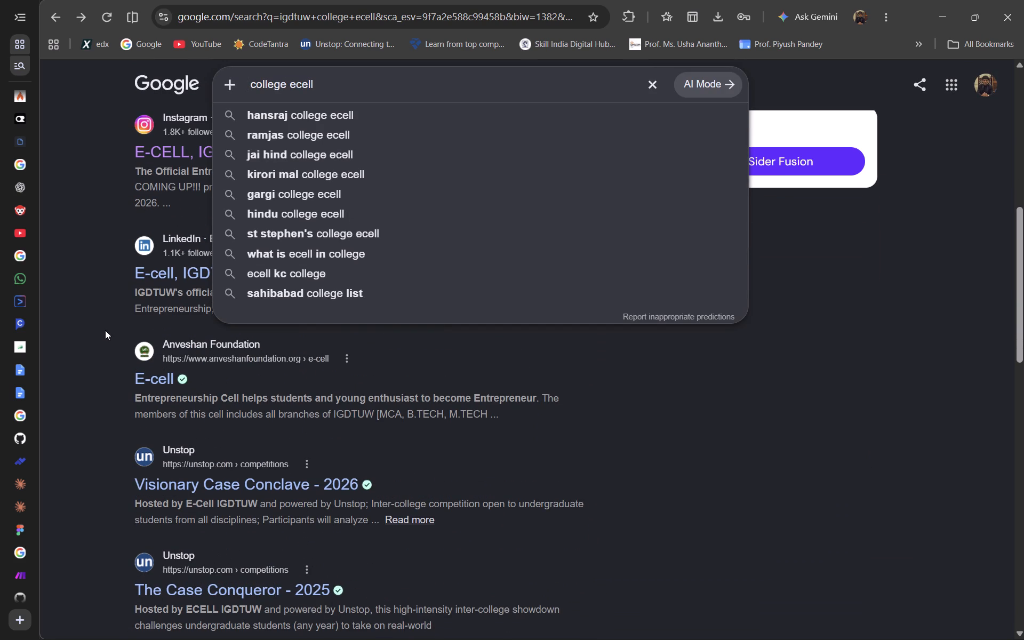
Add "srcc" in front of "college ecell" in the Google search query.
scroll(105, 330, "up", 8)
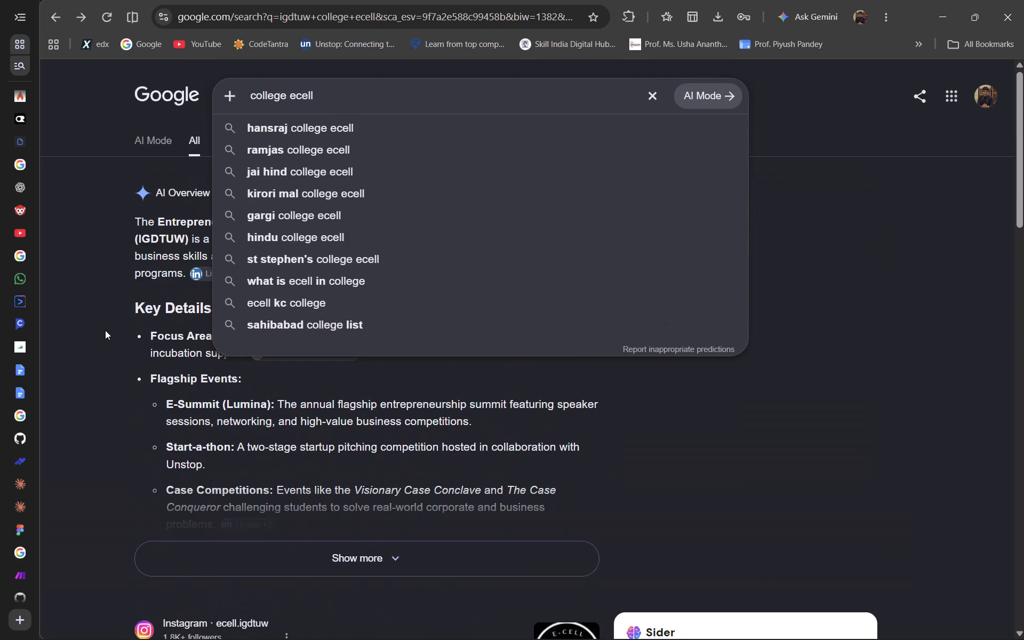
type("srcc")
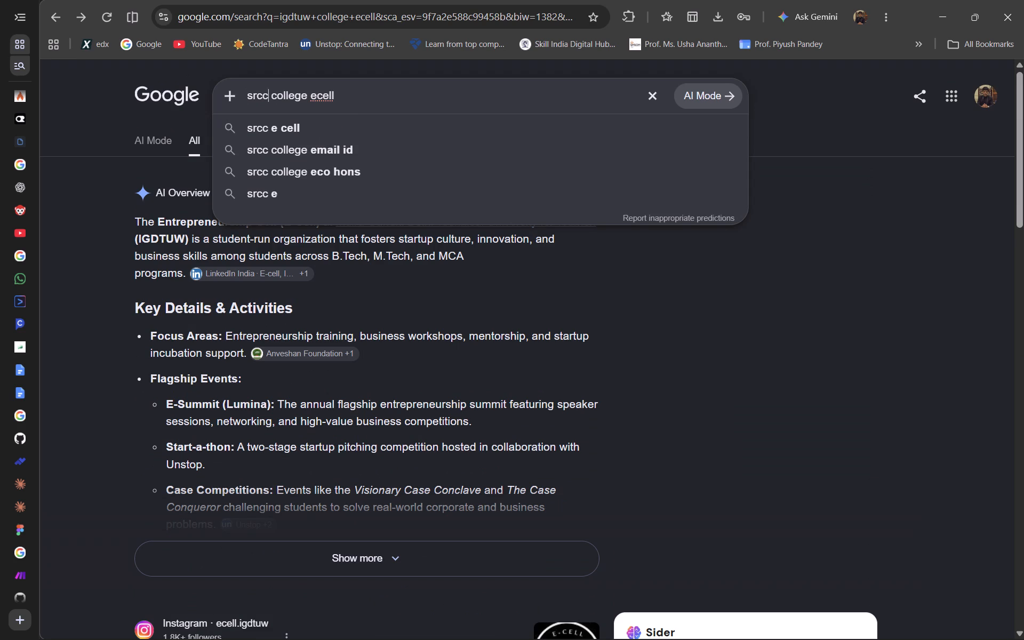
Replace "srcc" with "lsr" in the query and search Google for "lsr college ecell".
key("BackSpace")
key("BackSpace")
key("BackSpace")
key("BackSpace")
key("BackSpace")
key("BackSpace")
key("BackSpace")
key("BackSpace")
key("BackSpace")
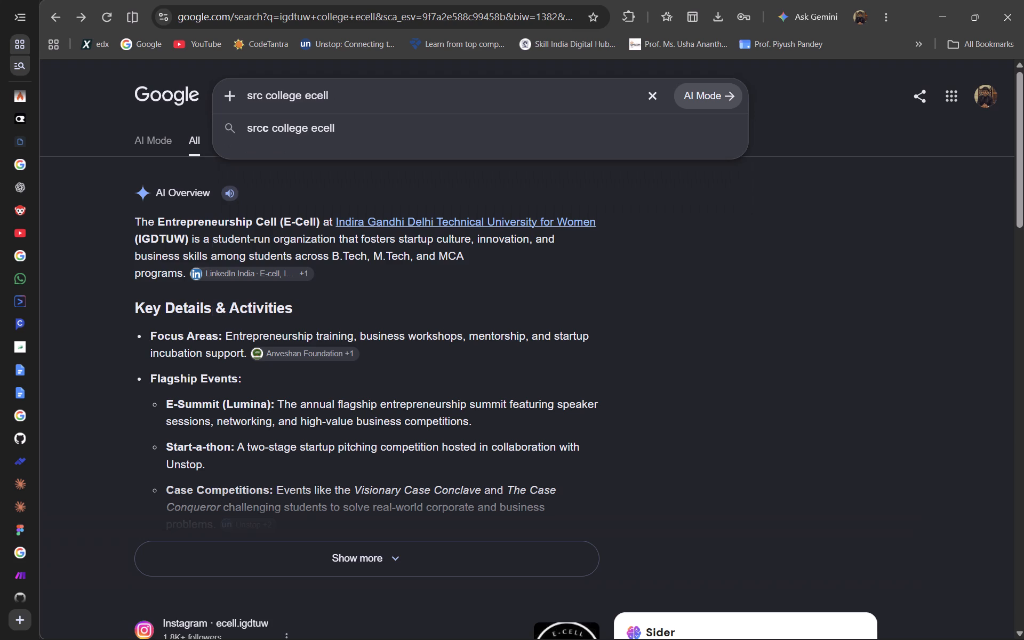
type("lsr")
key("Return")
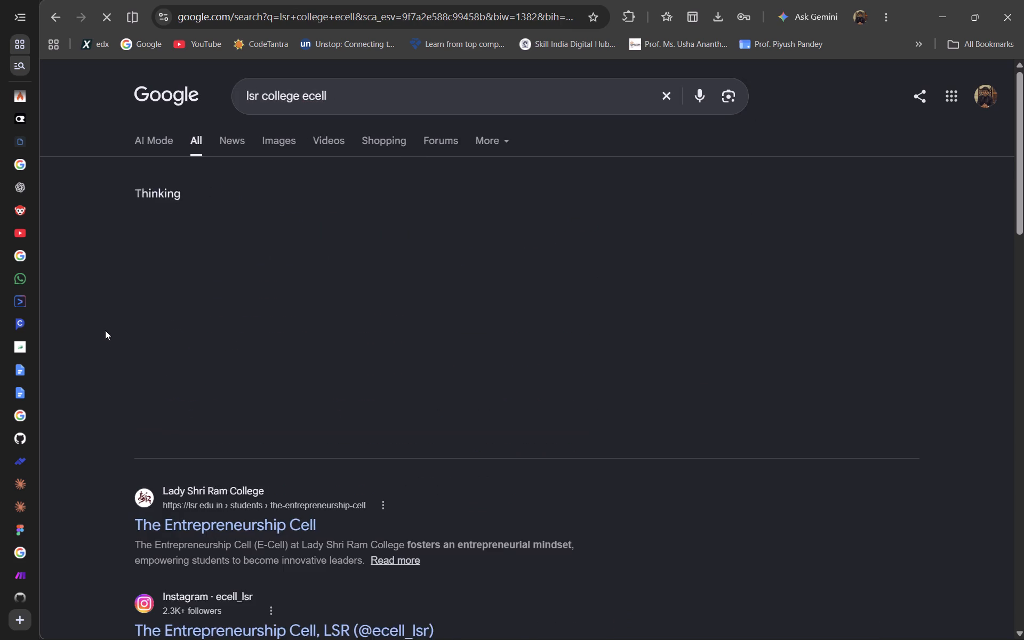
Open the ecell_lsr Instagram profile from the search results and send it the copied collaboration message.
scroll(105, 330, "down", 3)
left_click(235, 475)
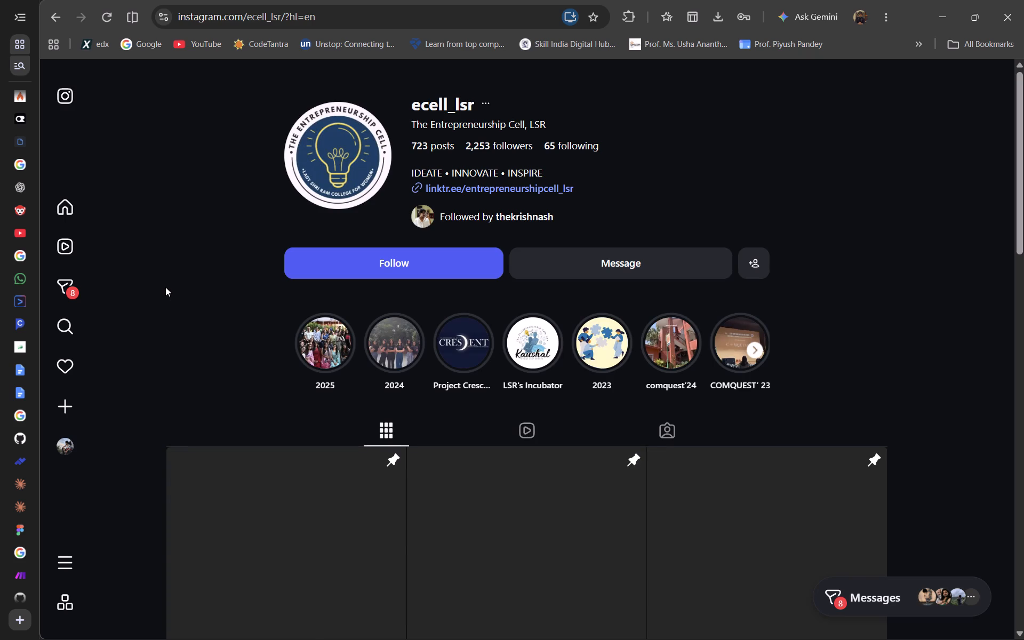
left_click(572, 252)
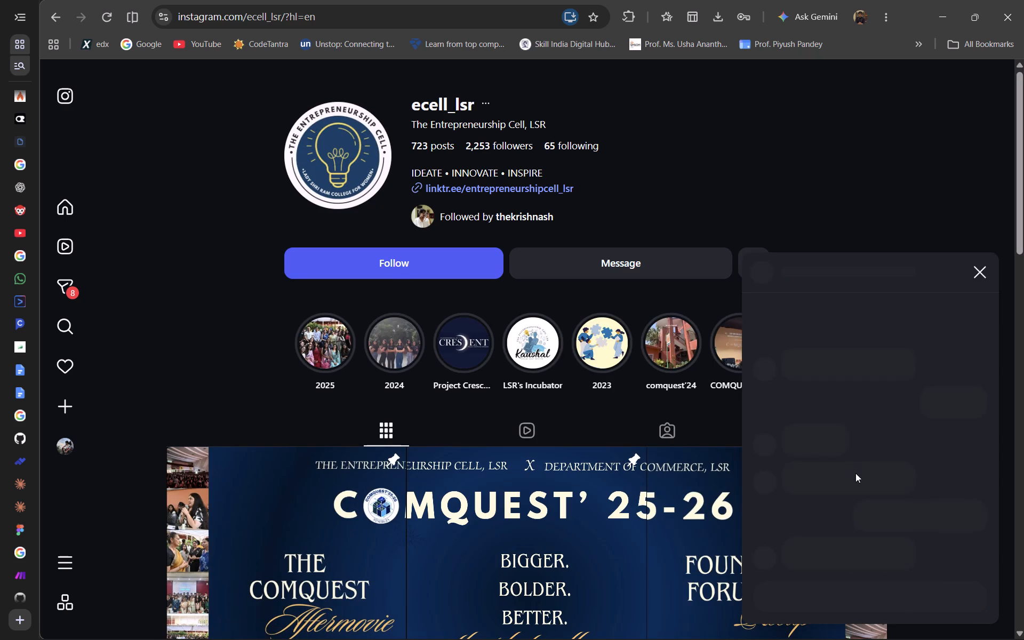
left_click(821, 604)
key("ctrl+v")
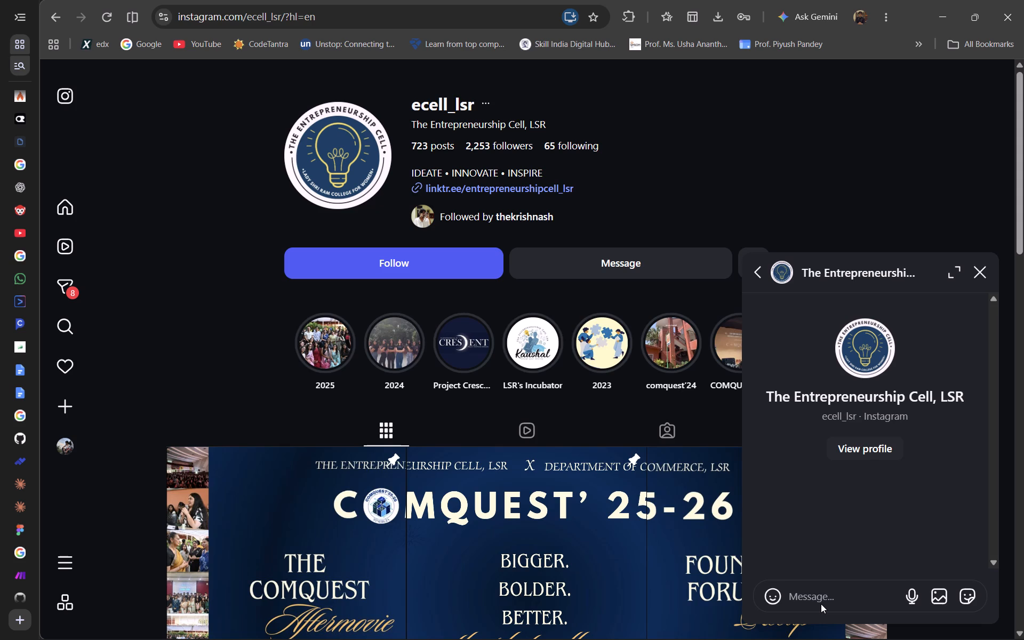
left_click(820, 591)
key("ctrl+v")
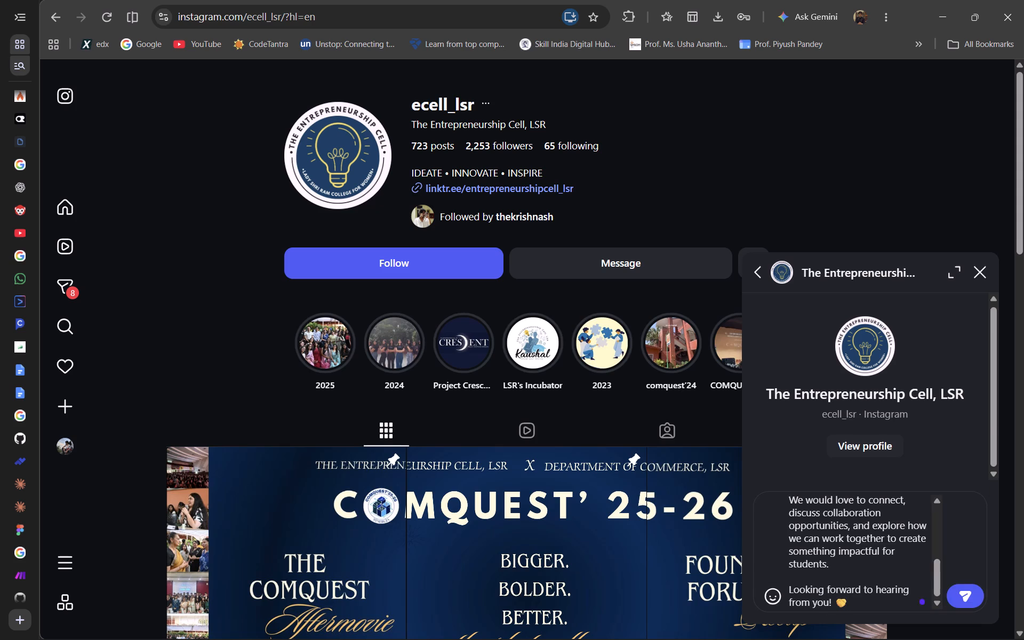
key("Return")
Return to the "lsr college ecell" search results and look through the further listings.
left_click(58, 17)
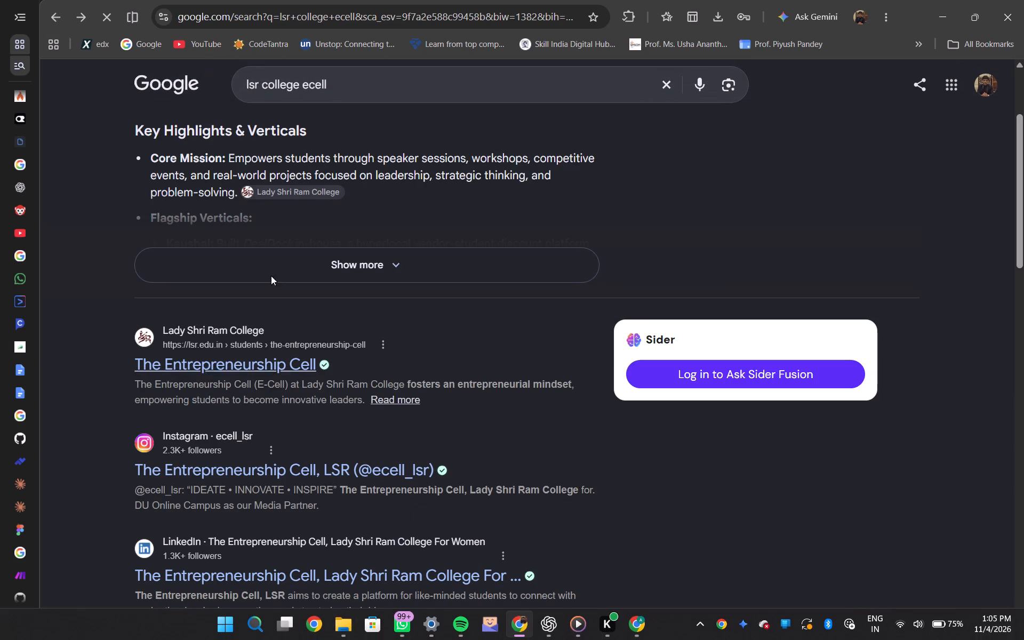
scroll(260, 258, "up", 4)
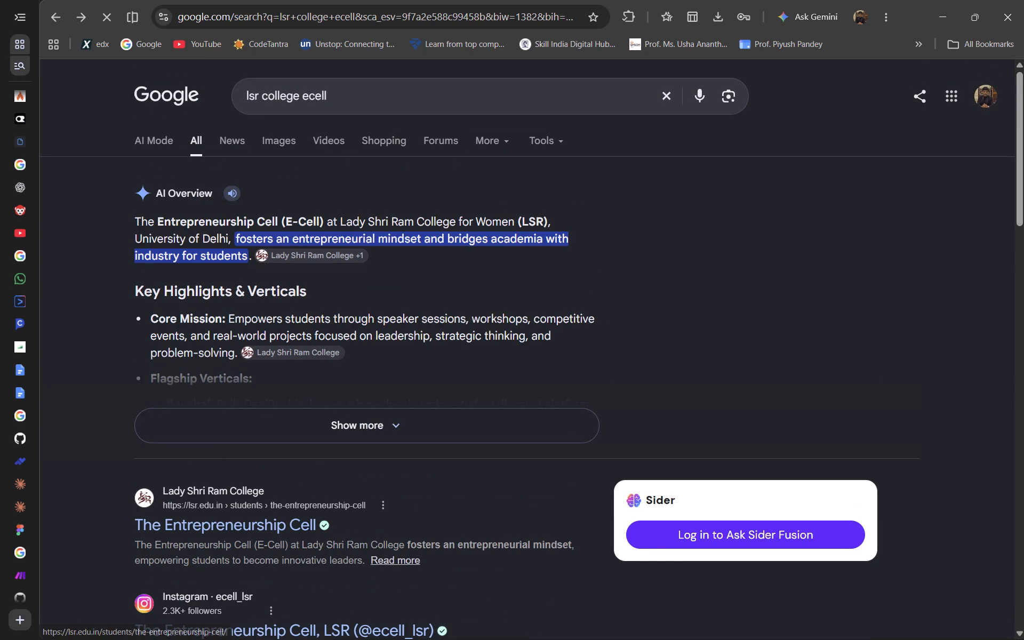
scroll(186, 322, "down", 2)
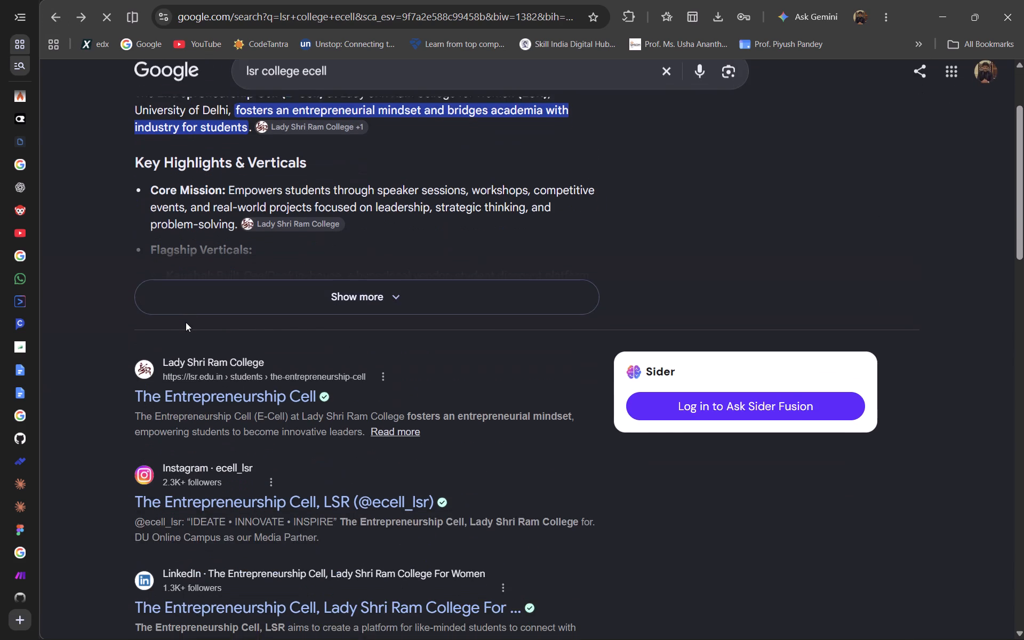
scroll(186, 322, "down", 2)
scroll(96, 435, "down", 2)
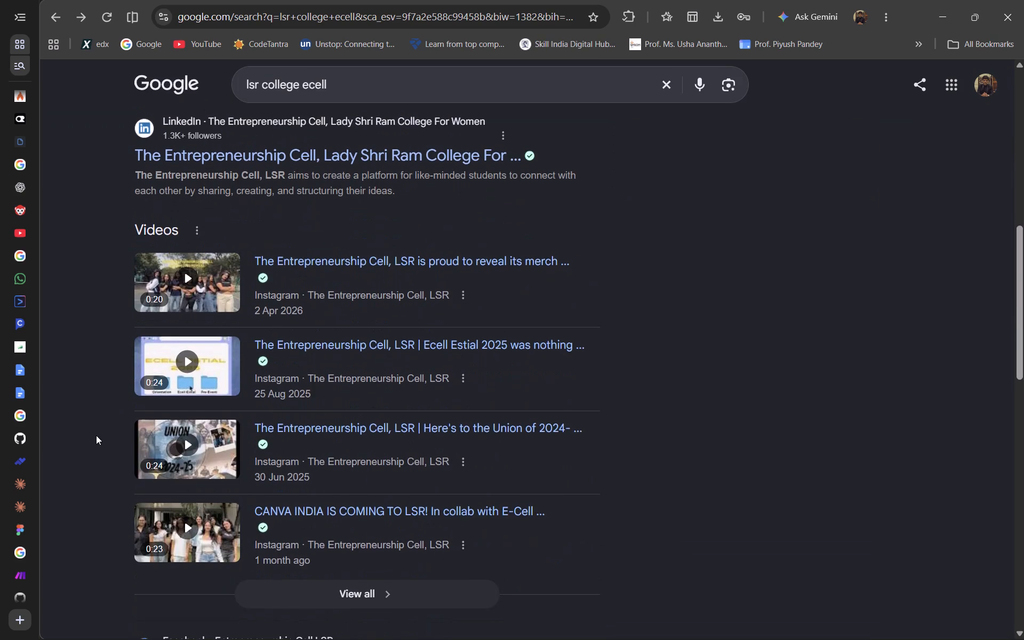
scroll(96, 435, "down", 2)
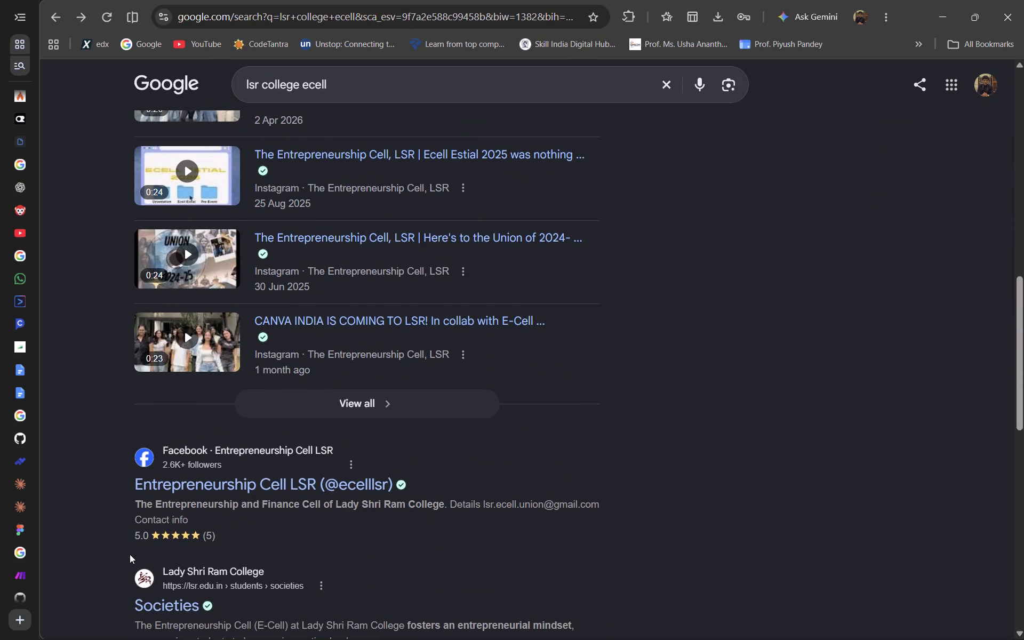
Look through the remaining "lsr college ecell" search results and remove "lsr" from the search query.
scroll(100, 581, "down", 1)
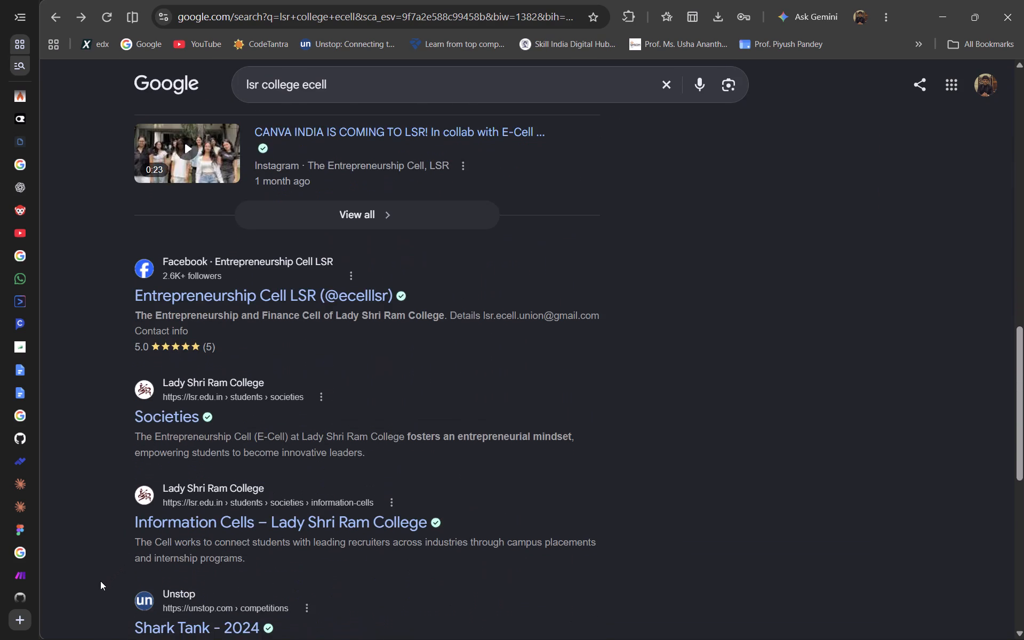
scroll(100, 581, "down", 3)
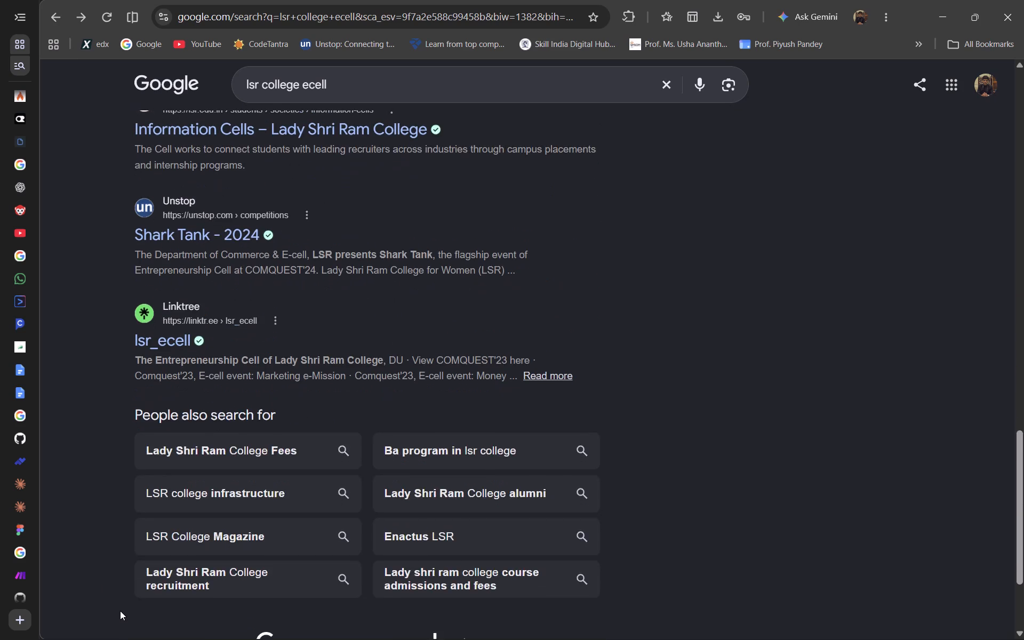
scroll(120, 611, "down", 2)
scroll(120, 611, "up", 6)
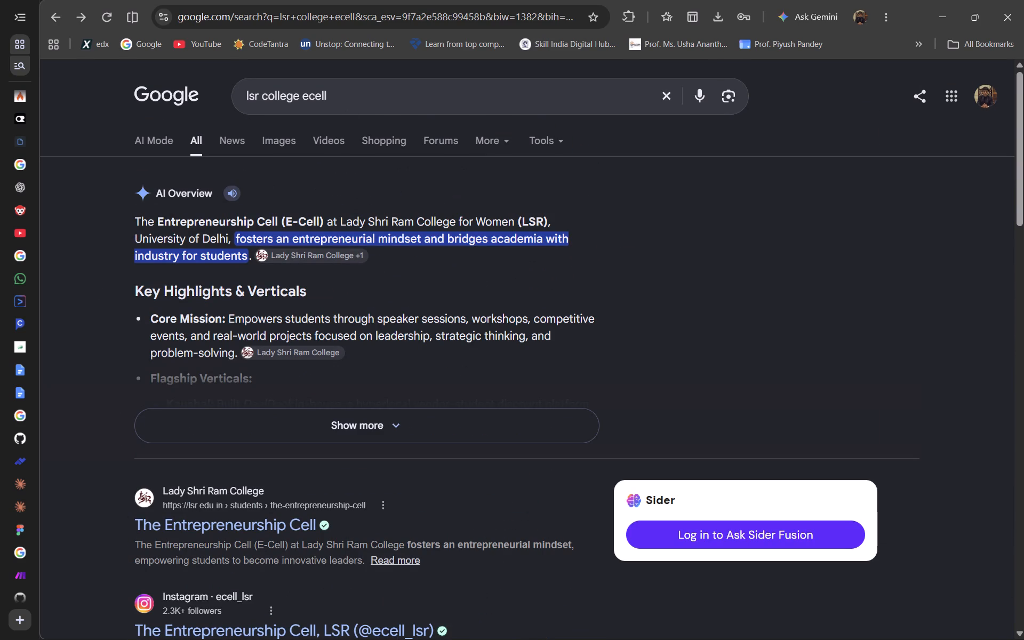
left_click_drag(259, 94, 244, 94)
key("BackSpace")
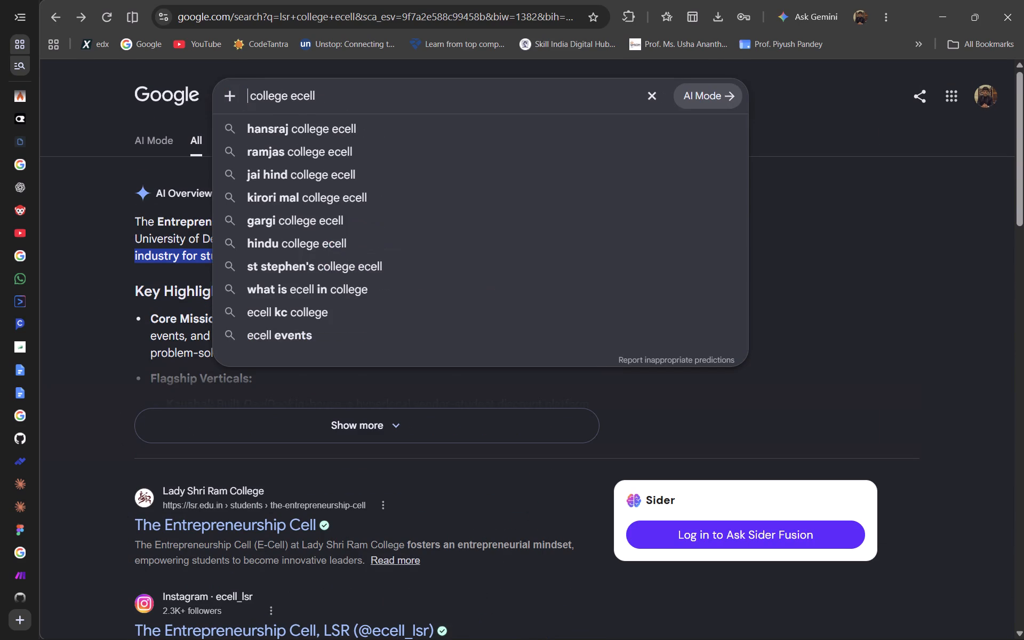
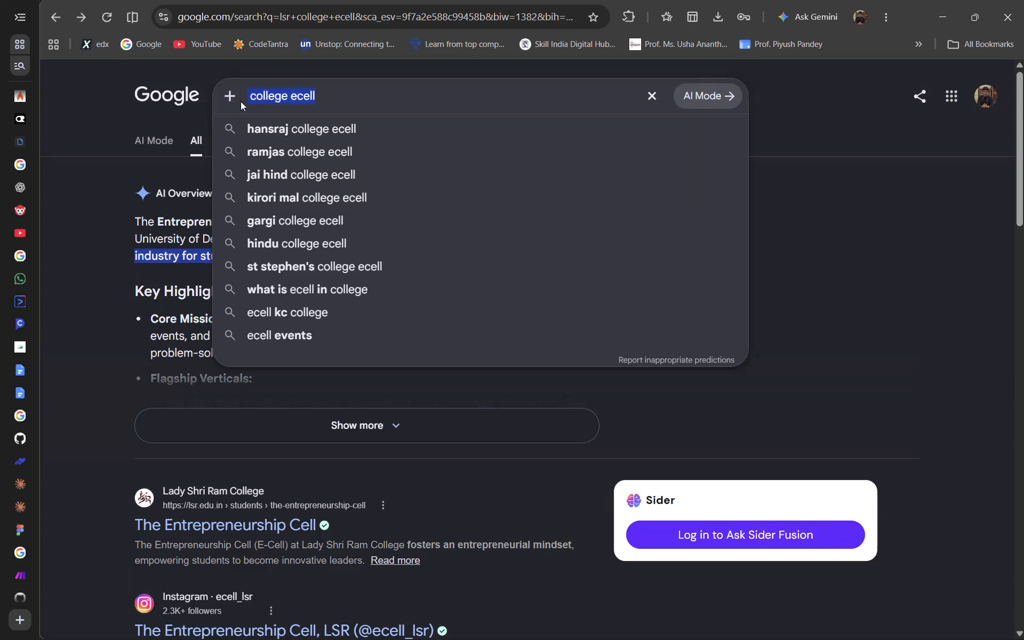
Replace the search query with "best girls college in delhi" and run the Google search.
key("BackSpace")
type("best")
key("space")
type("girls college")
key("space")
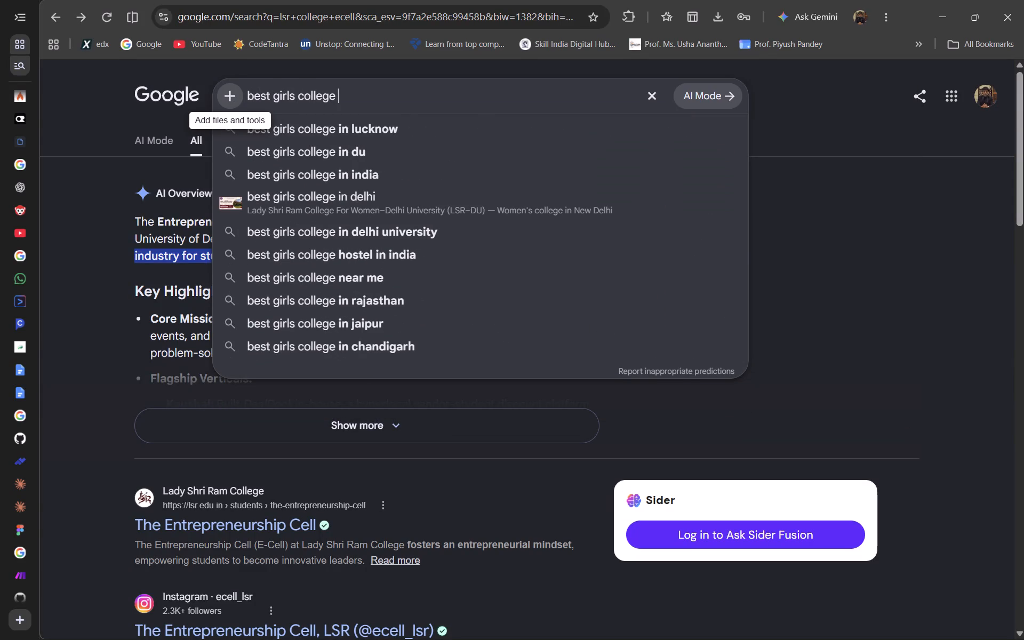
type("in delhi")
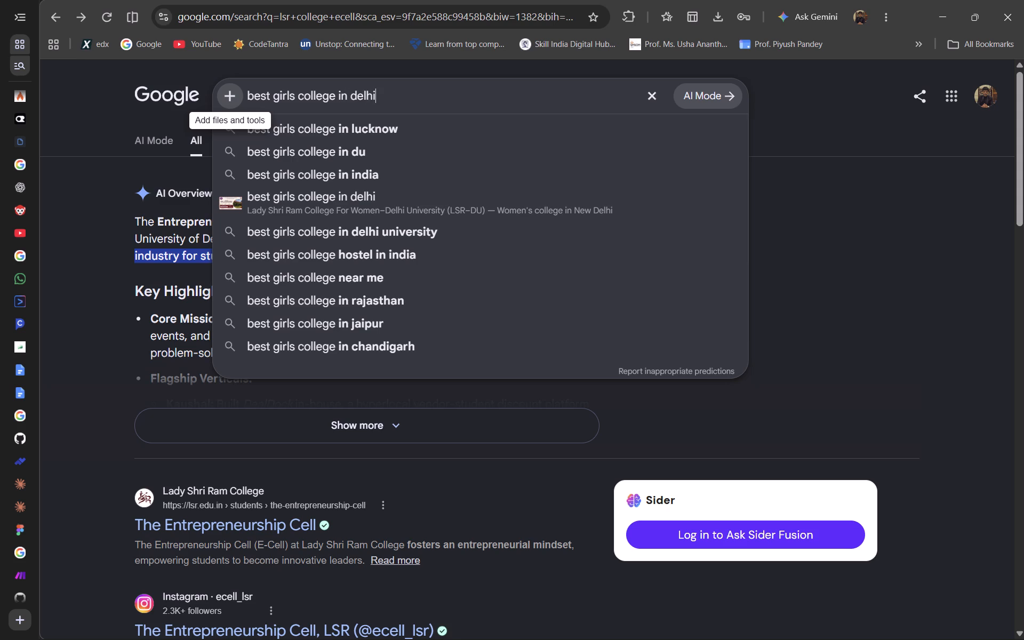
key("Return")
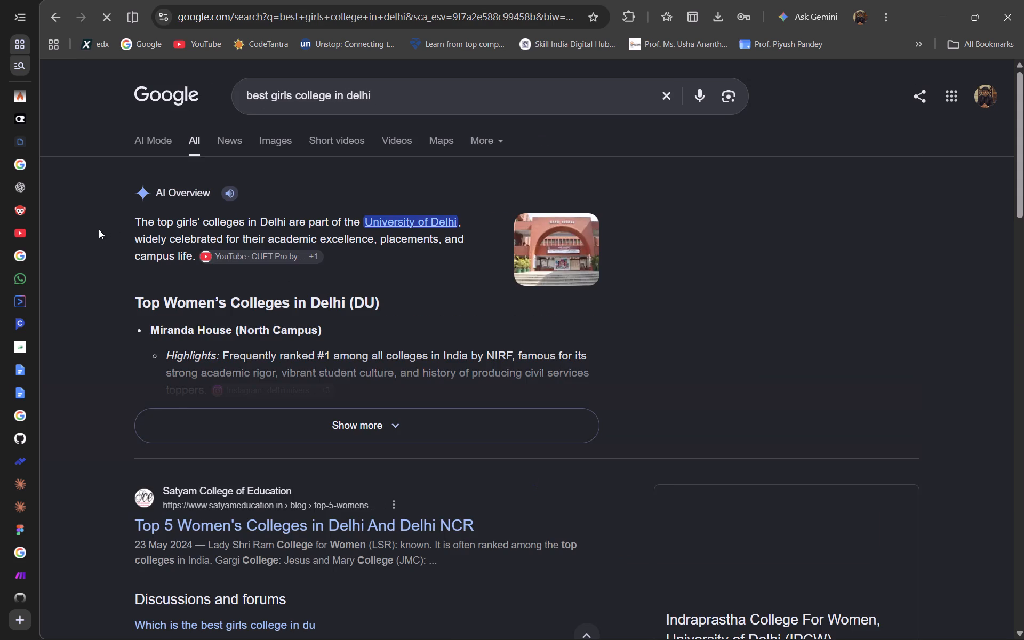
Expand the AI Overview and look through its list of top women's colleges in Delhi.
left_click(212, 416)
scroll(131, 342, "down", 1)
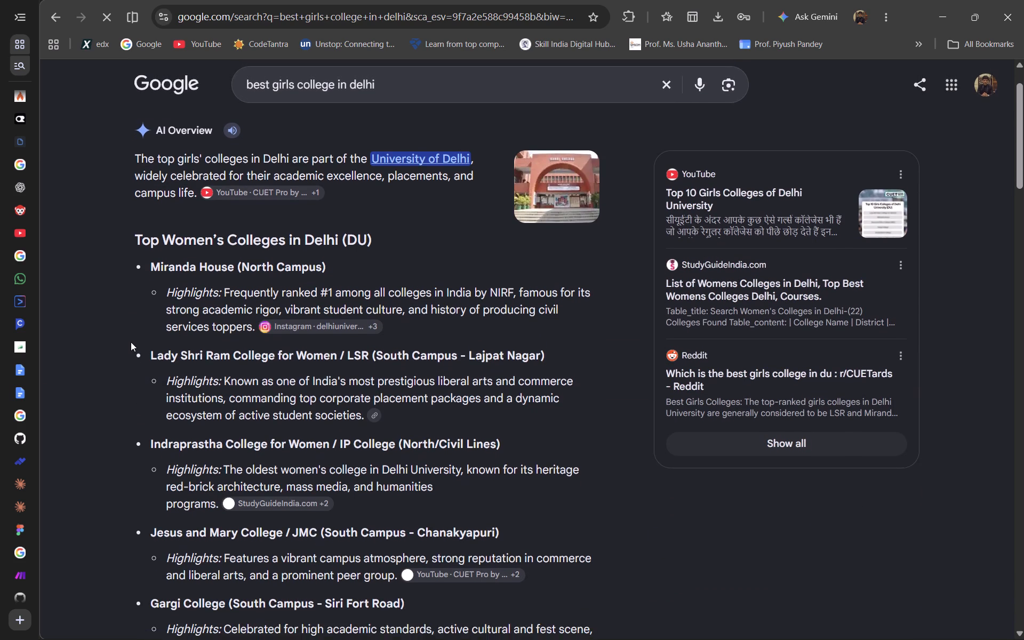
Replace the search query with "jmc ecell" and run the Google search.
scroll(131, 342, "down", 1)
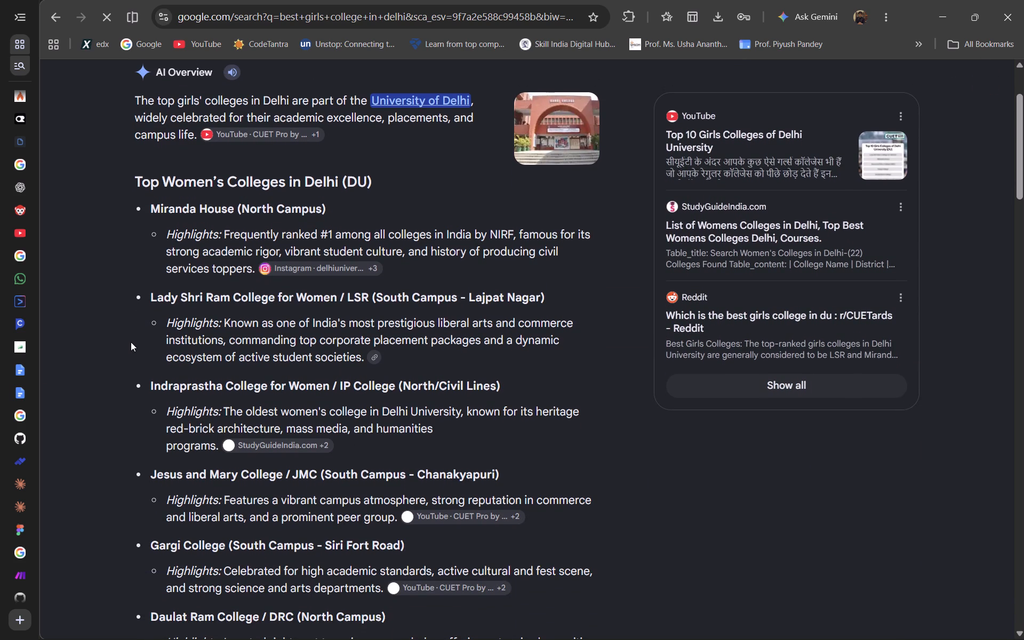
scroll(131, 342, "down", 1)
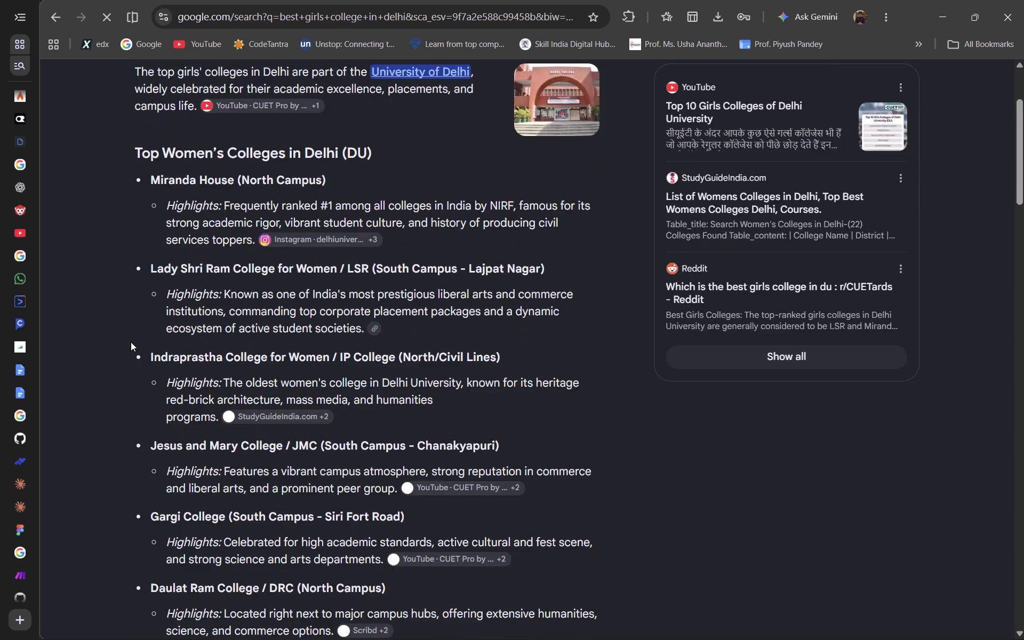
scroll(131, 342, "down", 1)
scroll(131, 342, "up", 8)
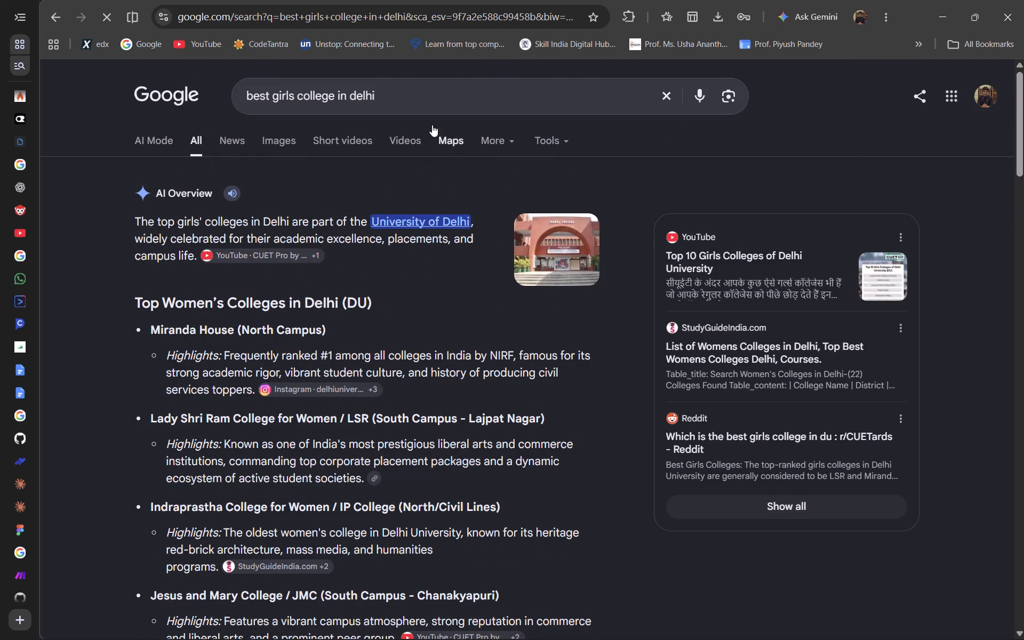
left_click_drag(416, 106, 236, 106)
key("BackSpace")
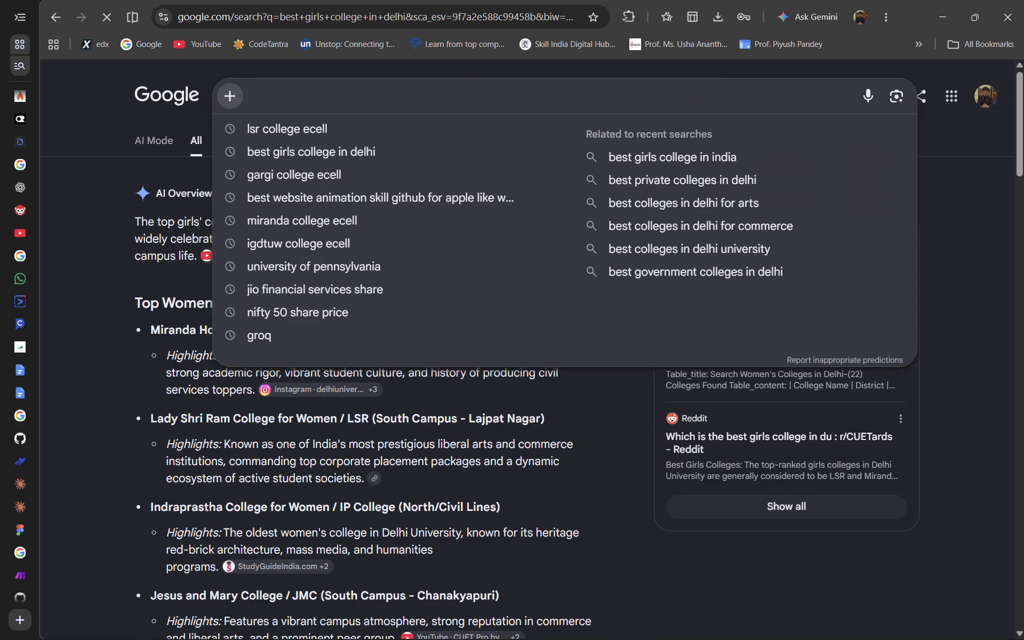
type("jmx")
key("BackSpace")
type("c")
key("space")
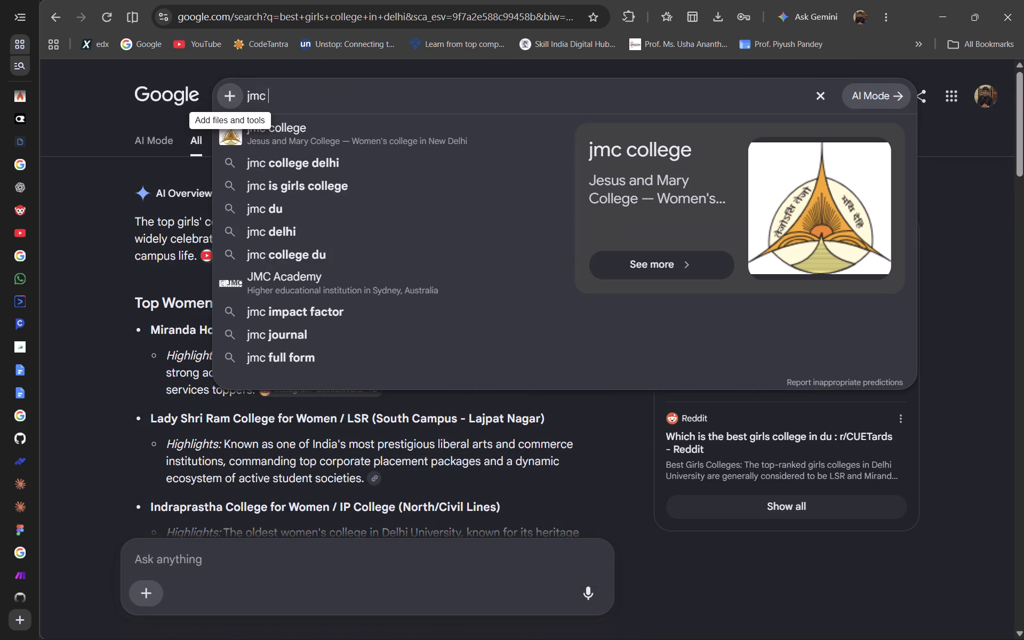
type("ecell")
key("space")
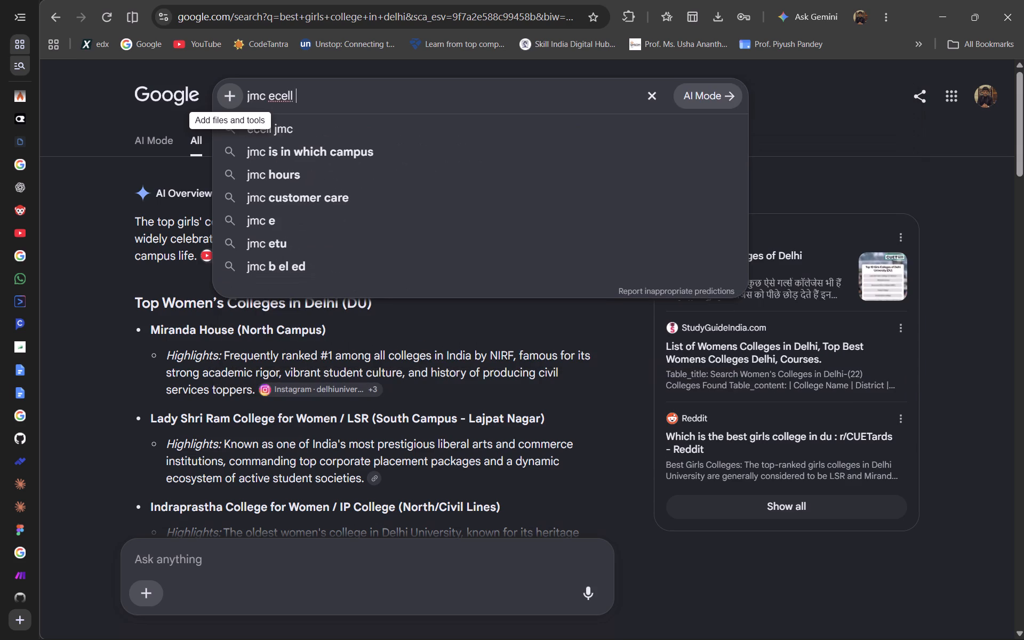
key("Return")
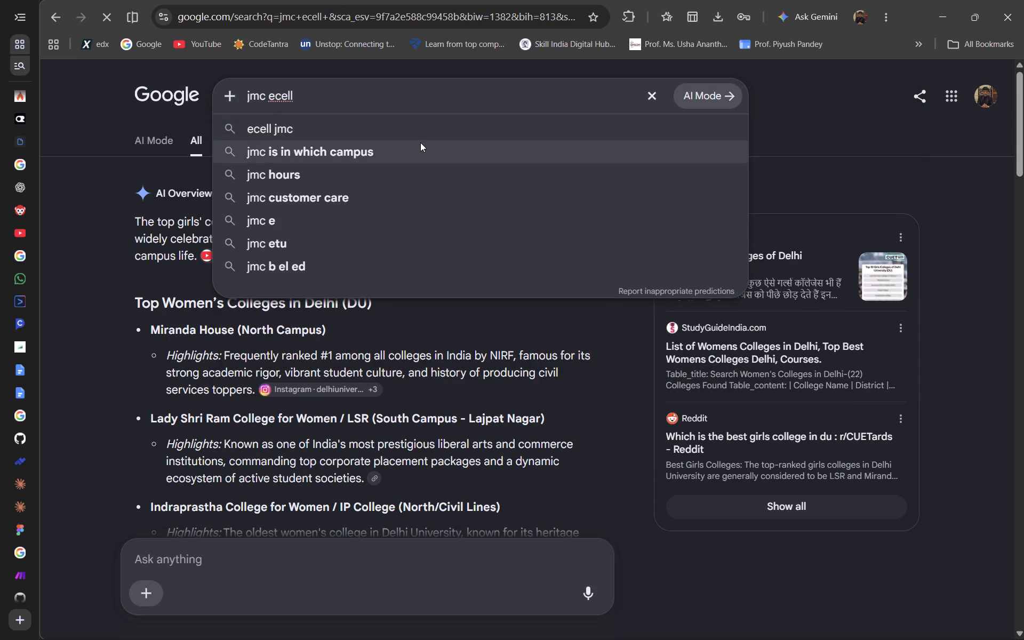
left_click(159, 349)
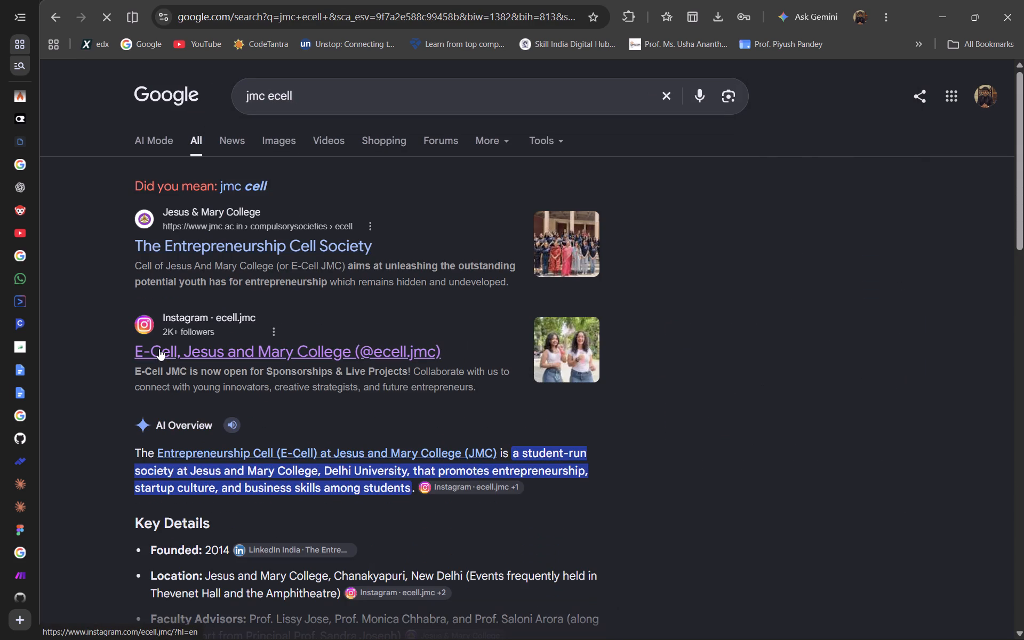
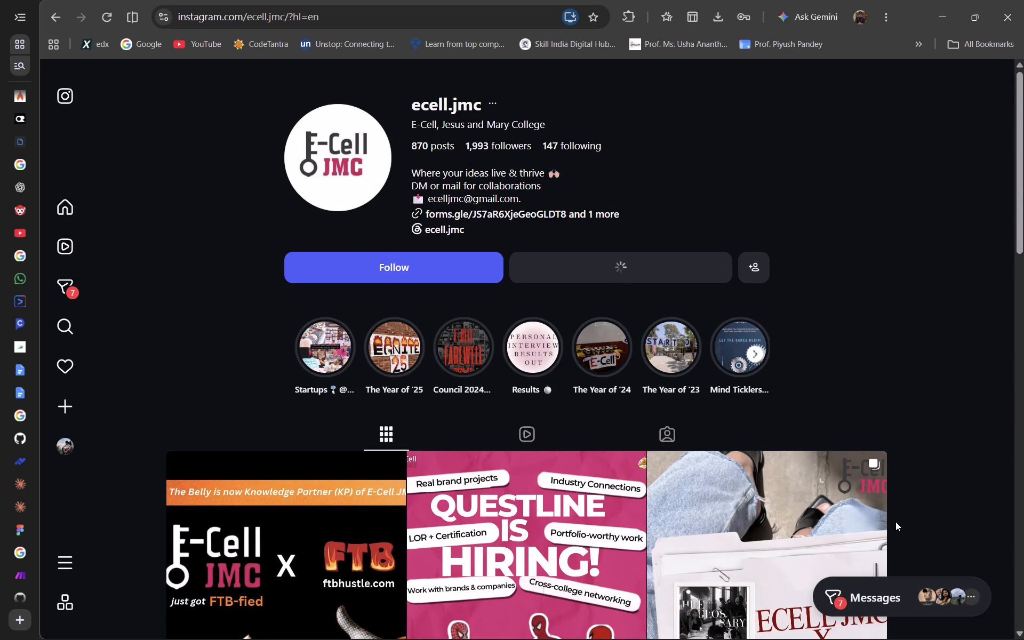
Send the copied College Outreach Collaboration message to the ecell.jmc Instagram account, then return to the "jmc ecell" Google results.
left_click(630, 269)
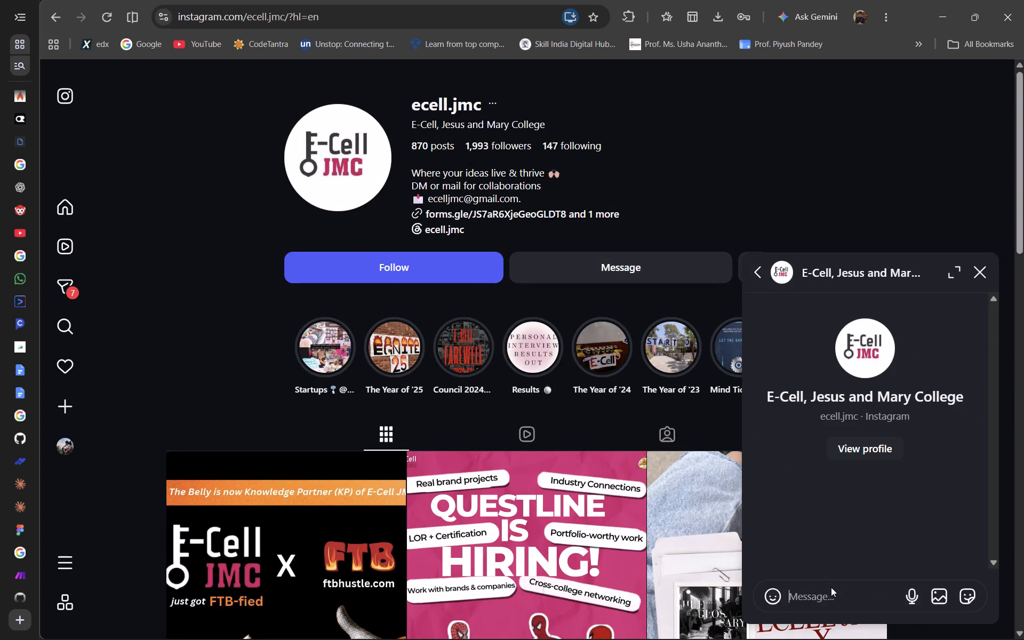
key("ctrl+v")
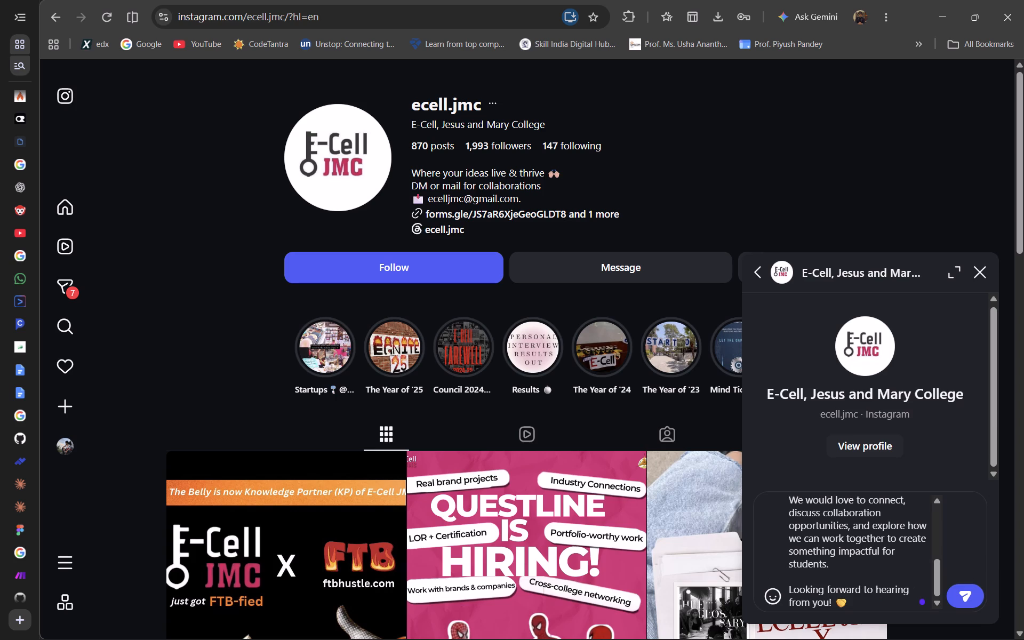
key("Return")
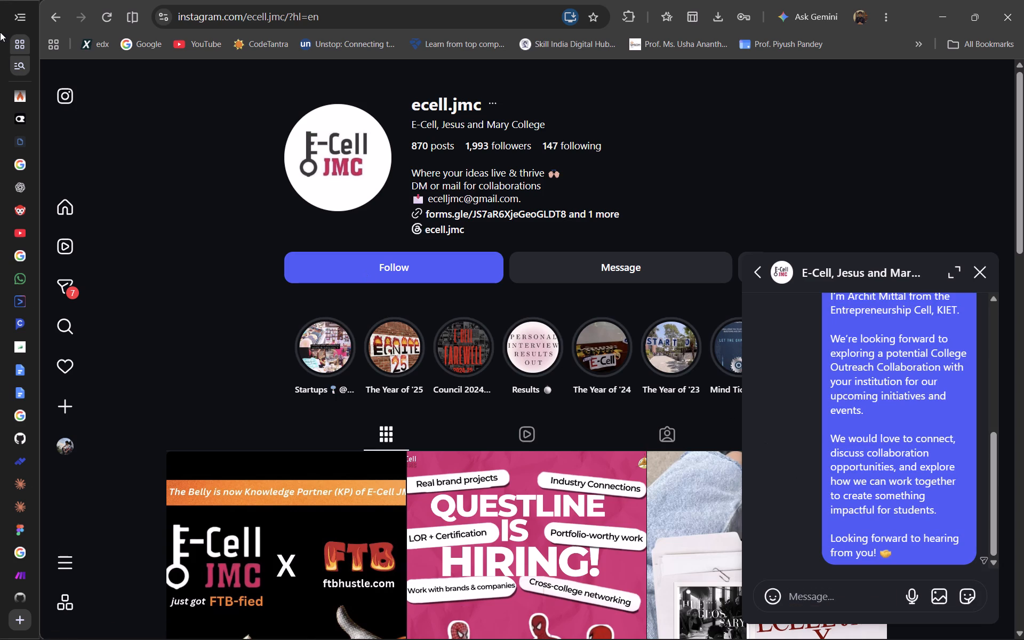
left_click(52, 9)
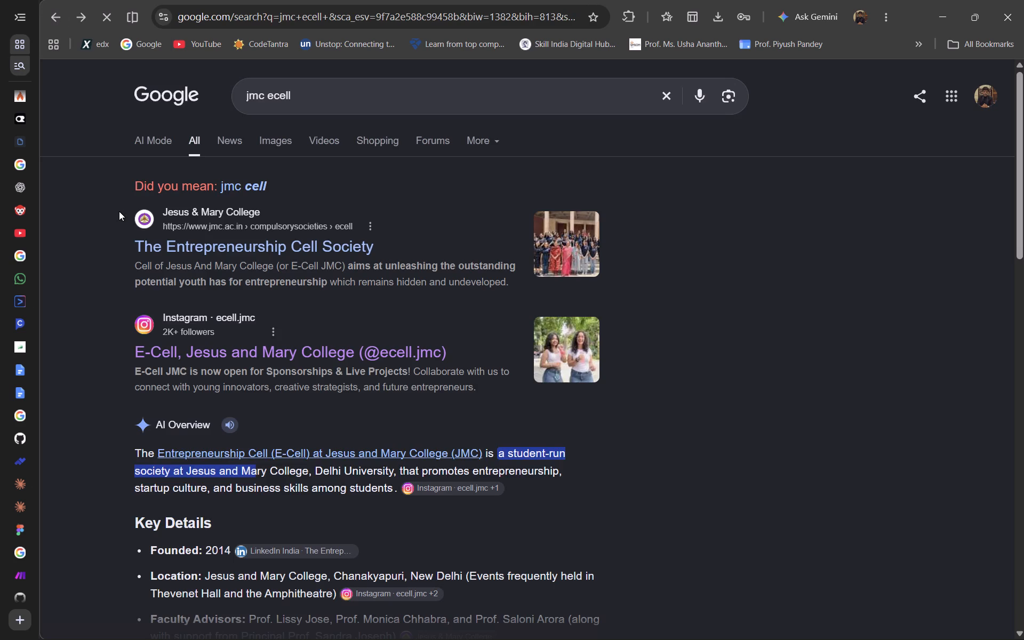
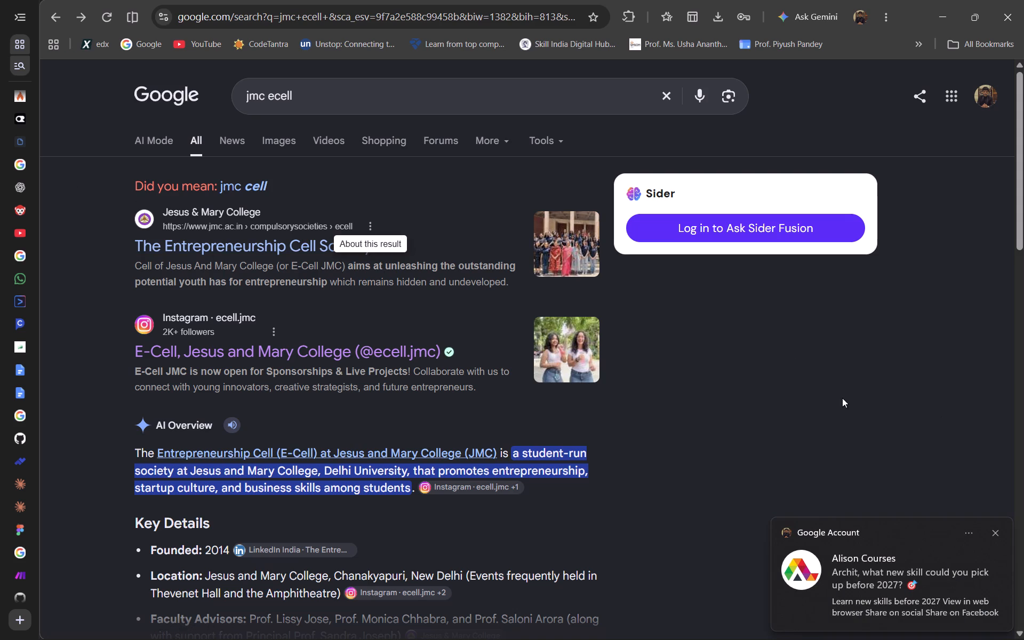
Dismiss the Alison Courses notification pop-up.
left_click(1000, 536)
Look through the "jmc ecell" search results for the Jesus and Mary College Entrepreneurship Cell.
scroll(808, 475, "down", 3)
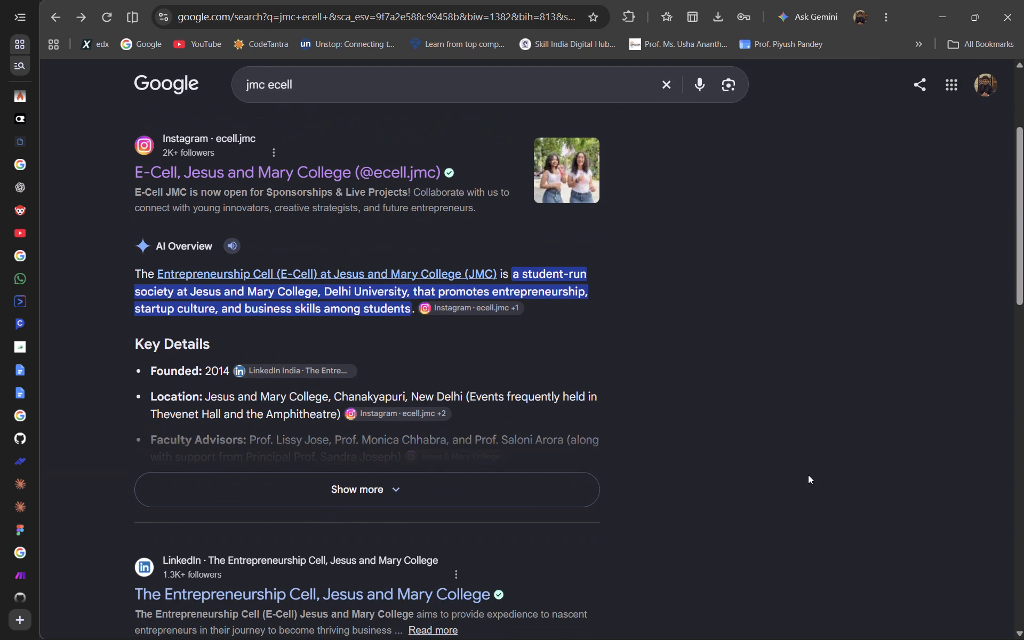
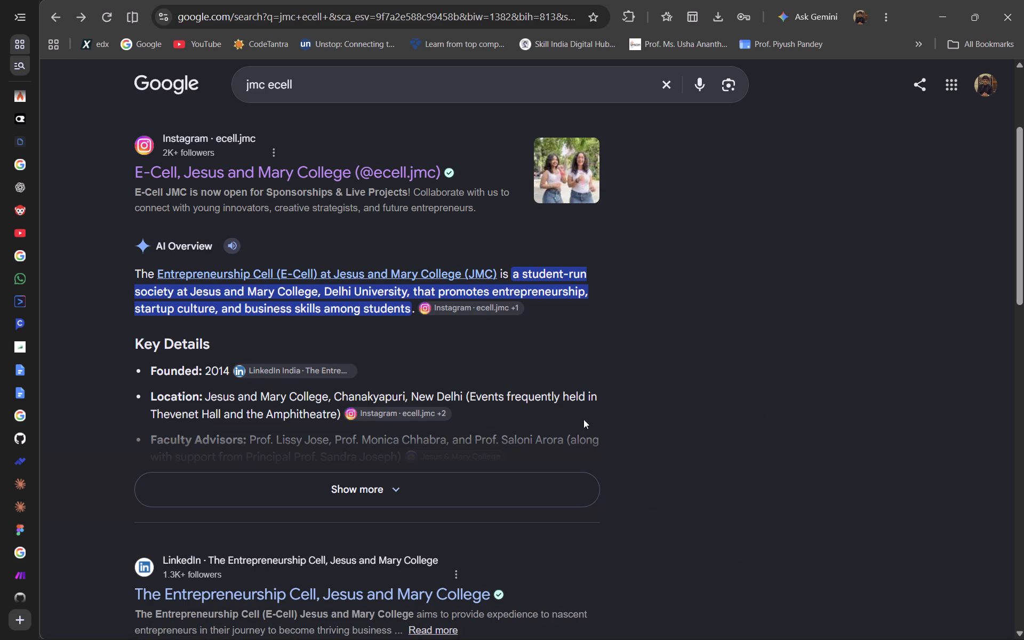
Open the ecell.jmc Instagram profile of Jesus and Mary College's E-Cell from the "jmc ecell" search results.
scroll(351, 342, "up", 1)
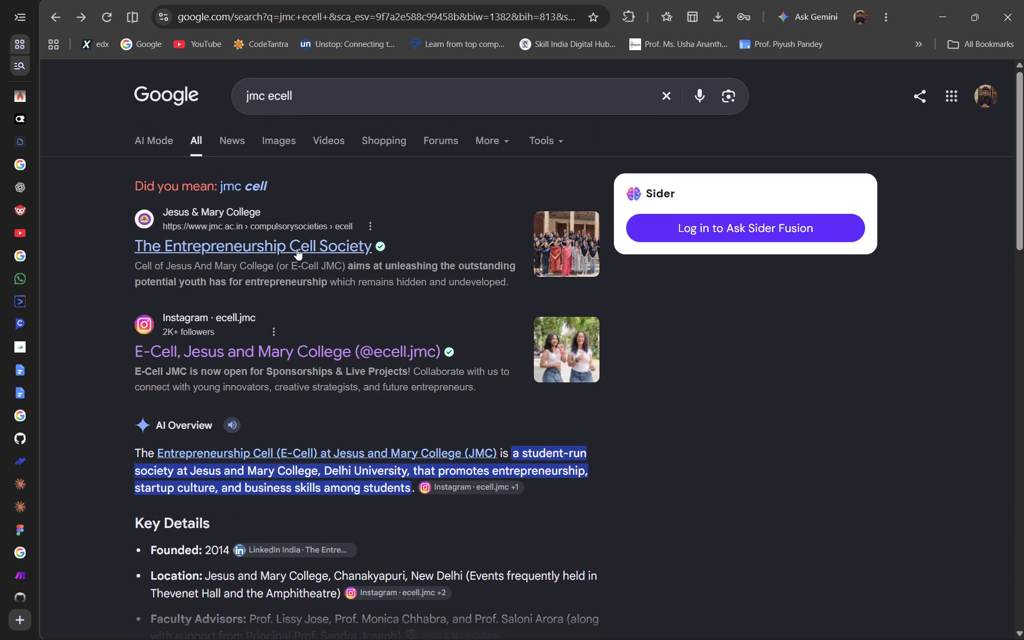
left_click(257, 345)
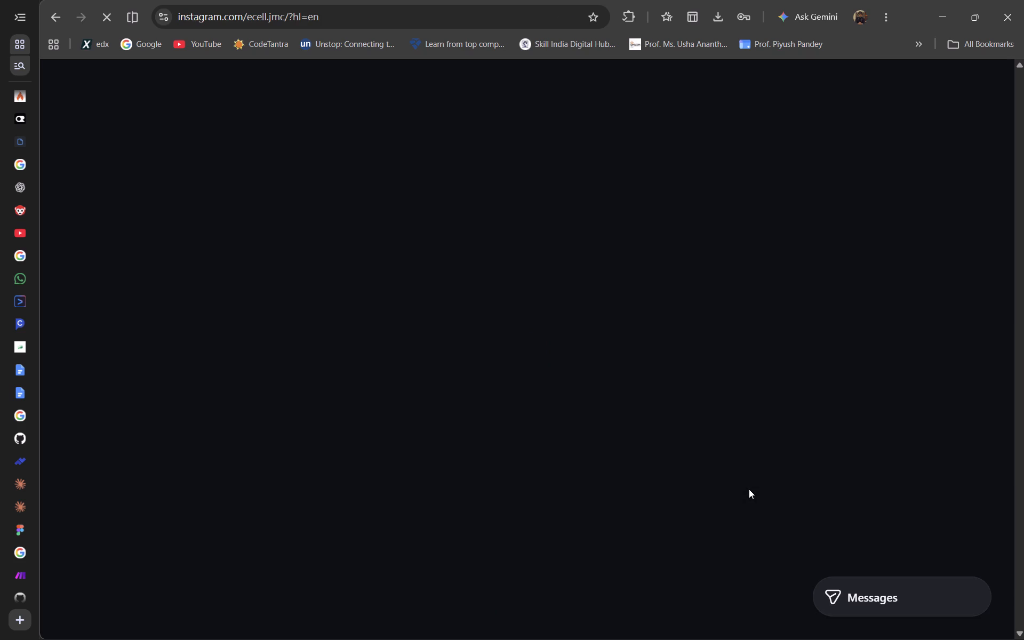
Open the Instagram direct message inbox from the ecell.jmc profile and expand it to the full-page view.
left_click(915, 599)
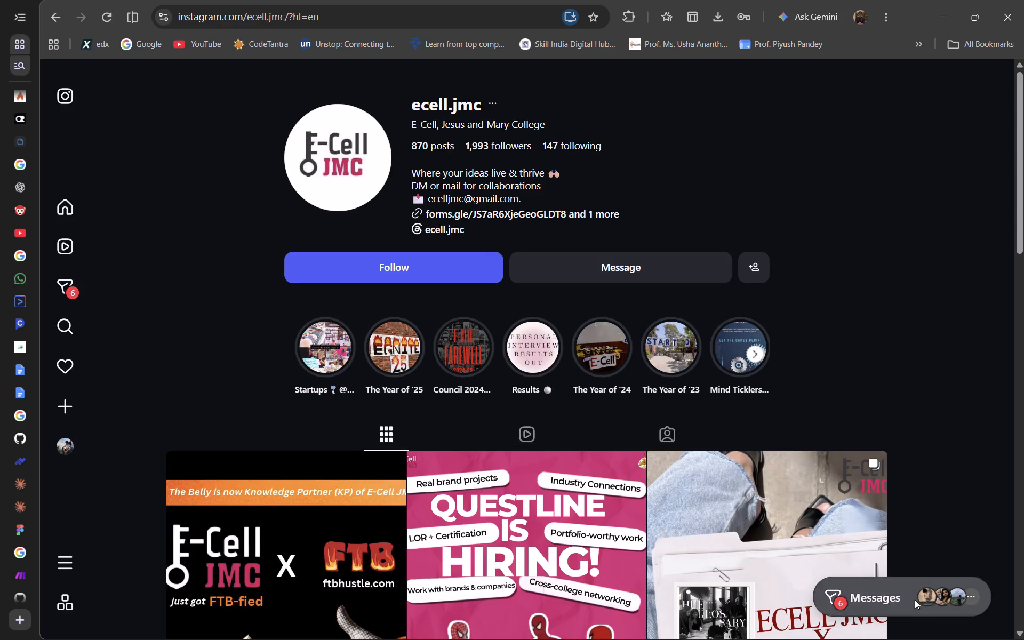
left_click(953, 271)
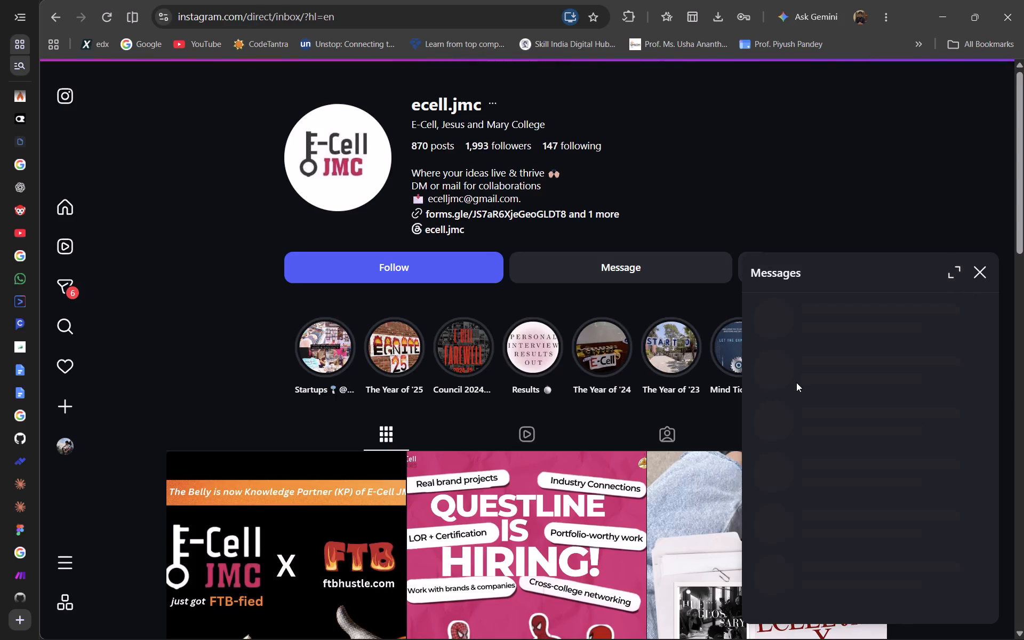
scroll(0, 426, "down", 5)
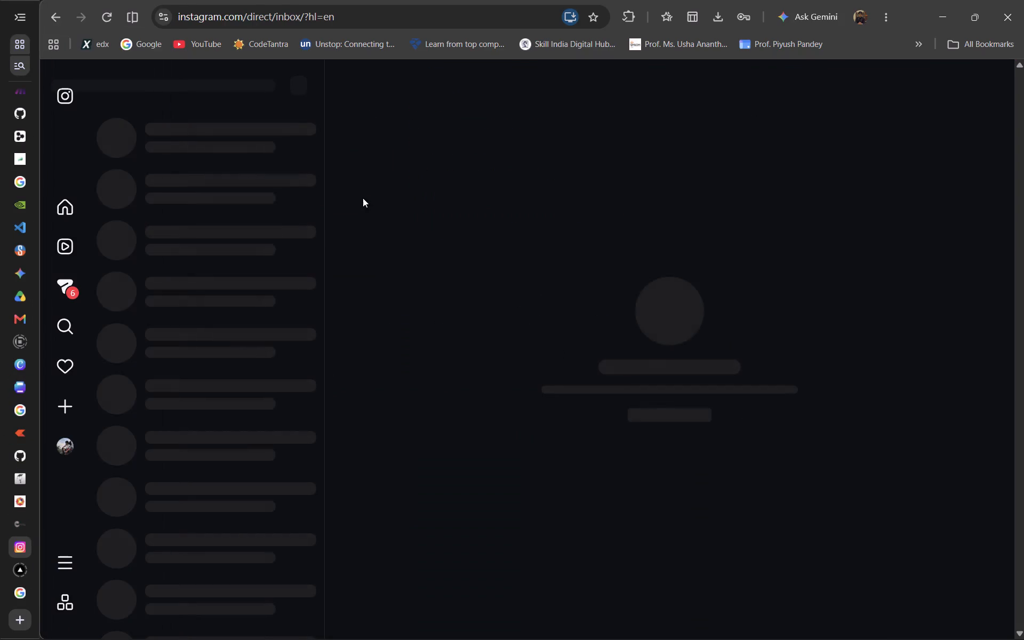
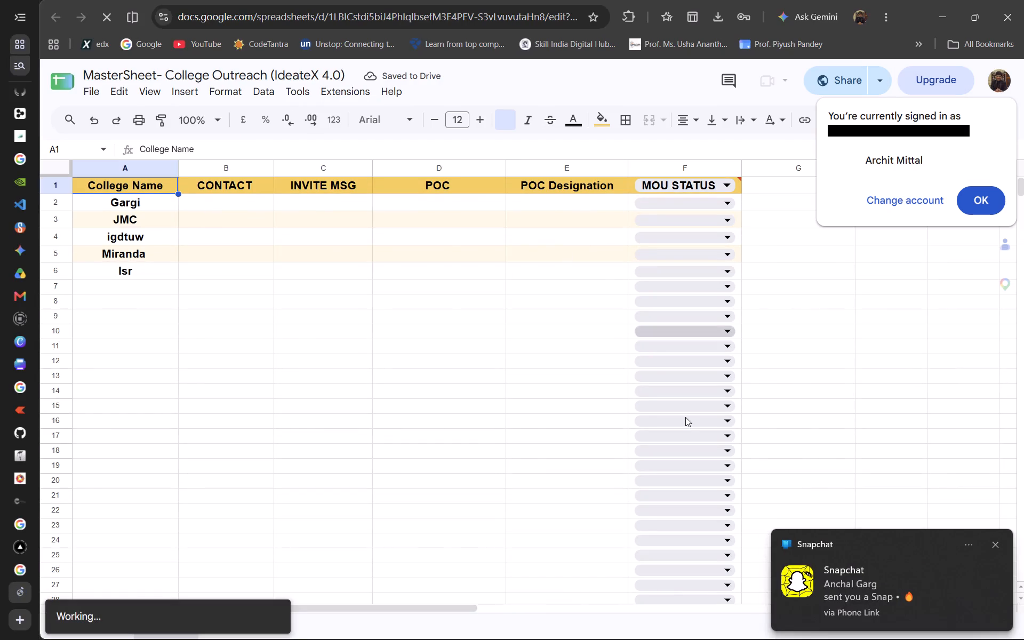
Dismiss the Snapchat notification and acknowledge the signed-in account notice.
left_click(999, 545)
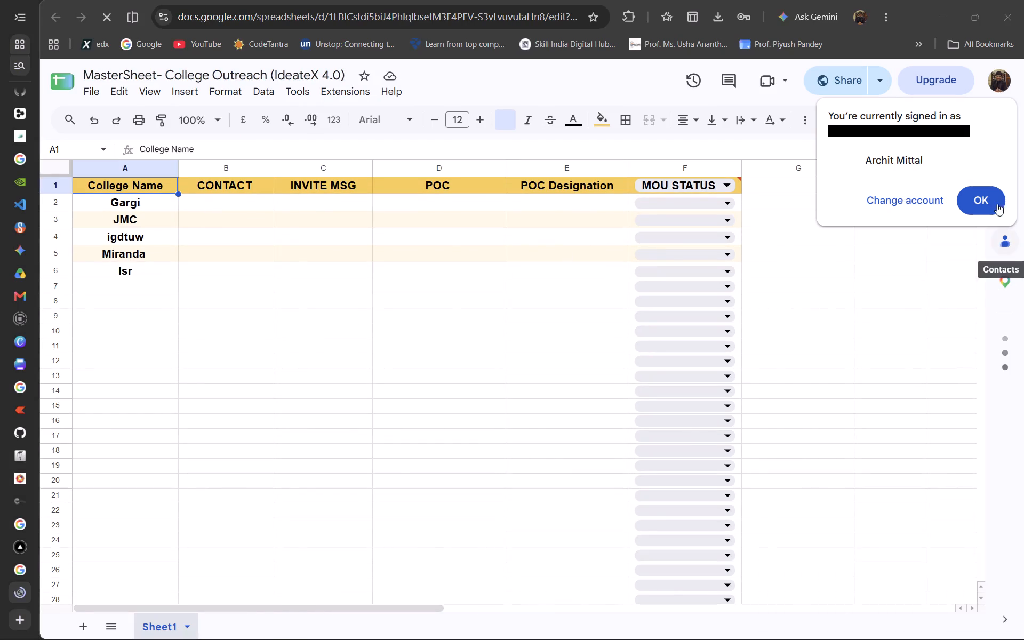
left_click(991, 199)
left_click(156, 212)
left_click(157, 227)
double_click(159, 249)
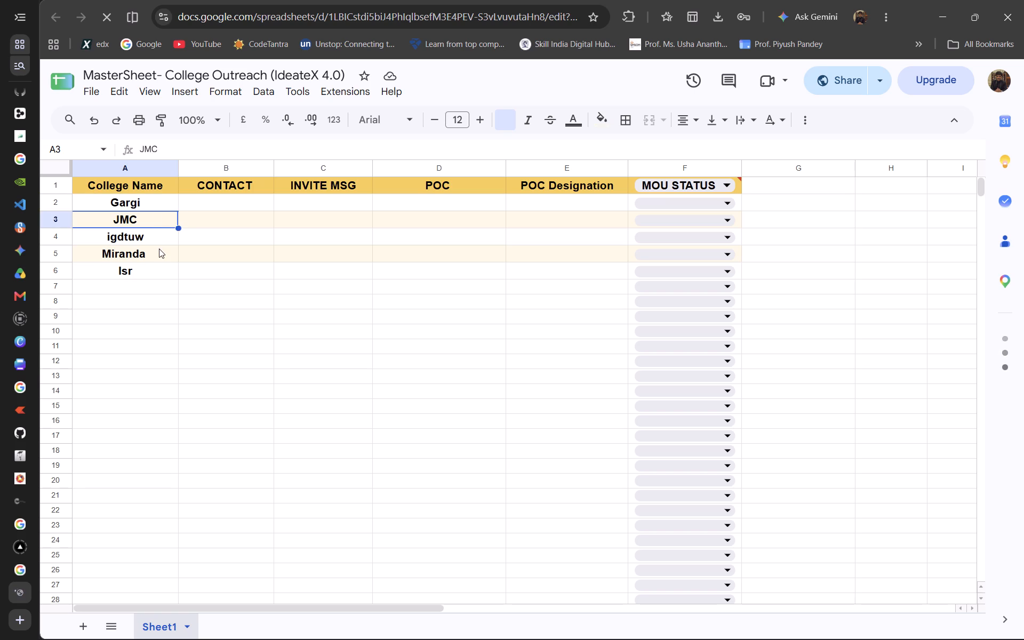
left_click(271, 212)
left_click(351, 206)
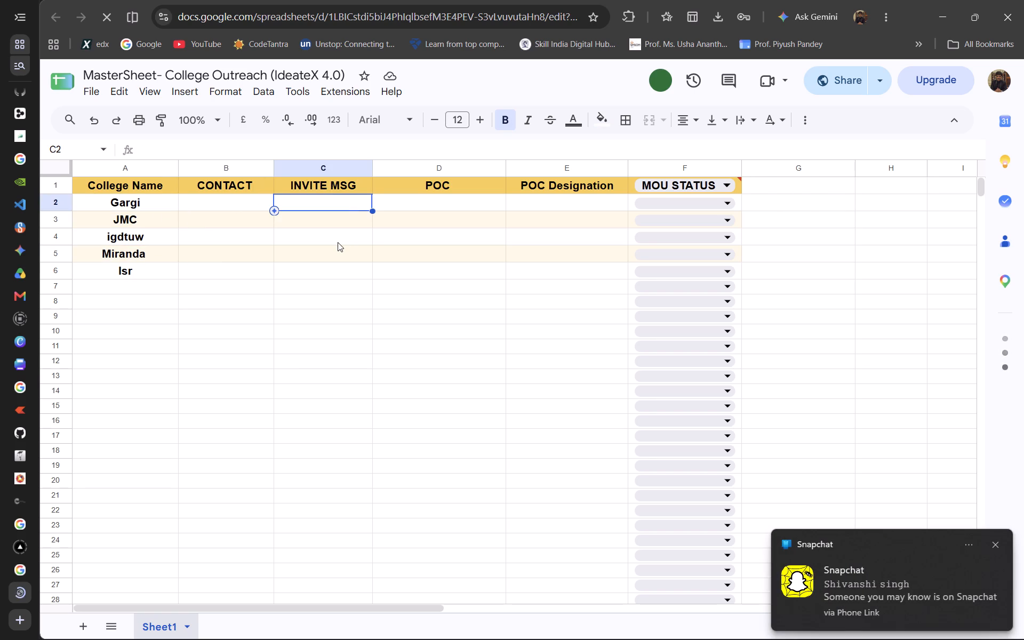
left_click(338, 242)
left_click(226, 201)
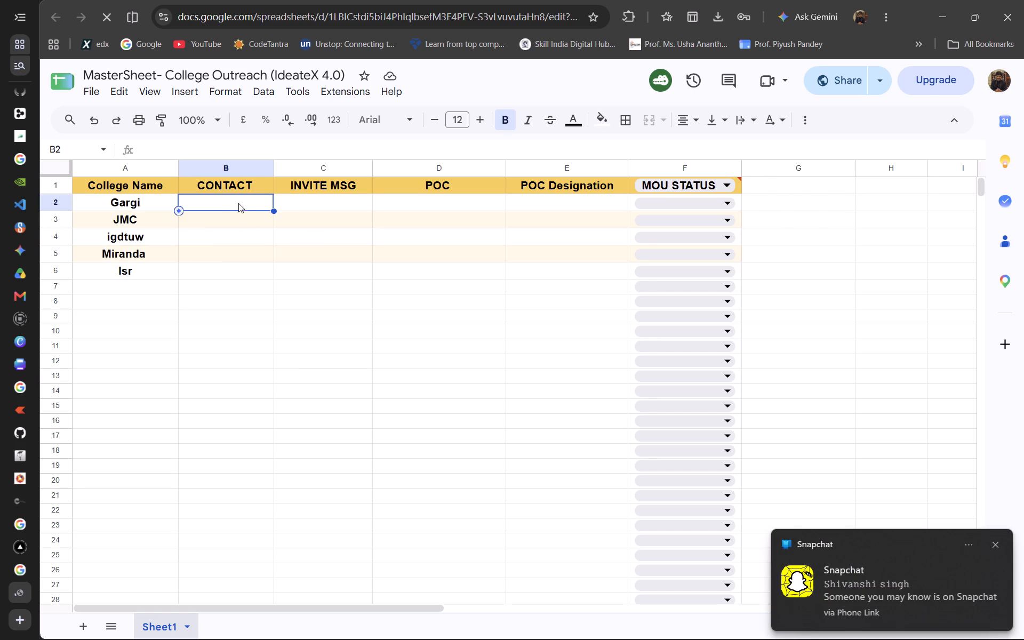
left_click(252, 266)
Select the POC cells for Gargi through lsr and enter the signed-in account holder's name in the Gargi row.
left_click(452, 203)
left_click_drag(450, 203, 450, 207)
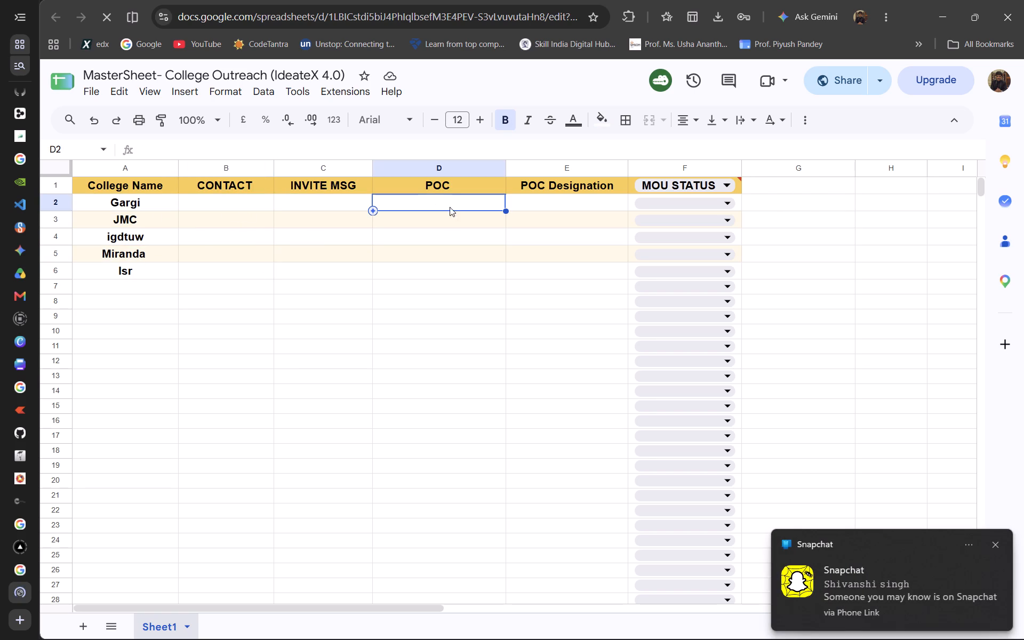
left_click_drag(450, 207, 450, 279)
key("shift+a")
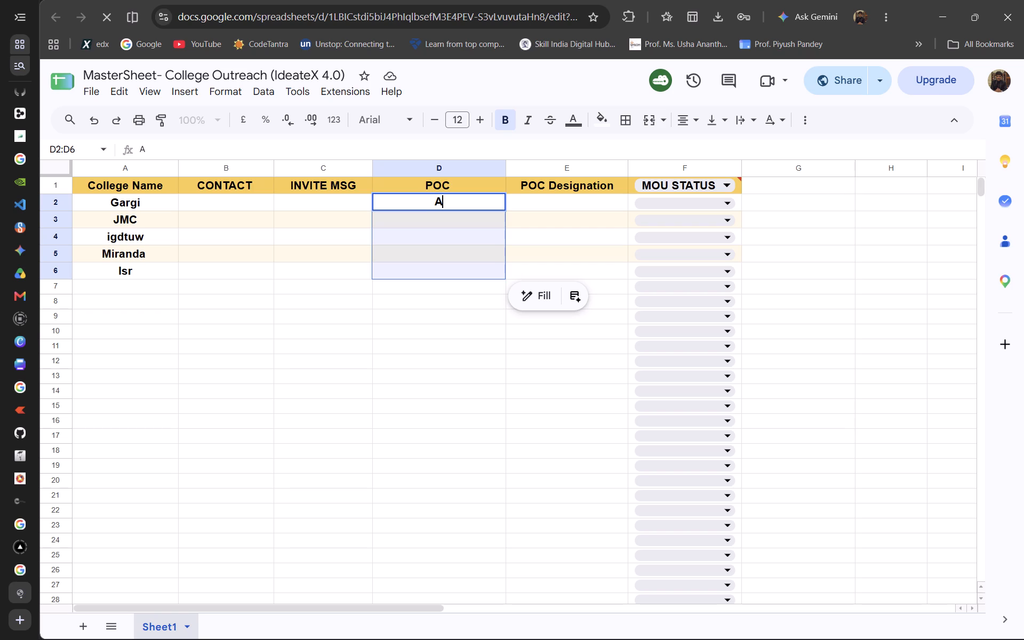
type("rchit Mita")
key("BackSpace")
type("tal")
left_click(540, 295)
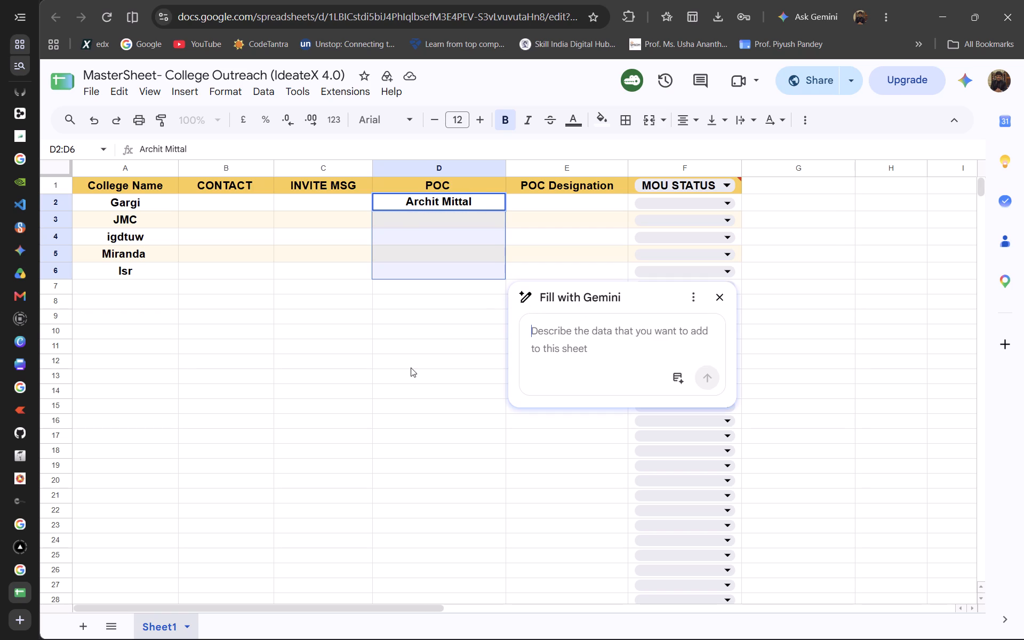
left_click(716, 299)
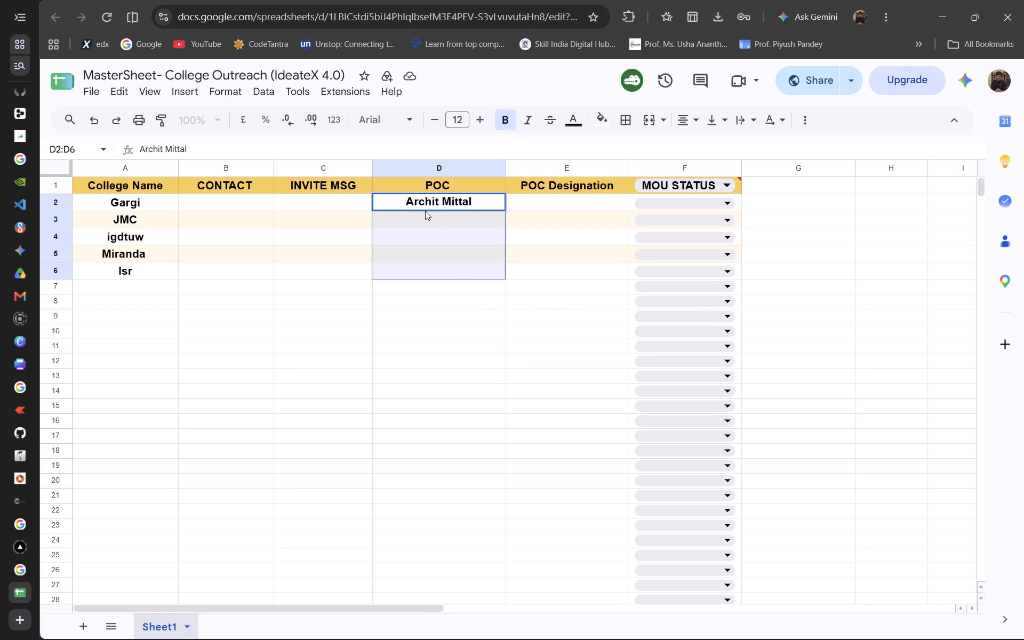
Copy the POC name from the Gargi row down the POC column through row 7.
left_click_drag(418, 202, 428, 280)
left_click(428, 280)
left_click(379, 197)
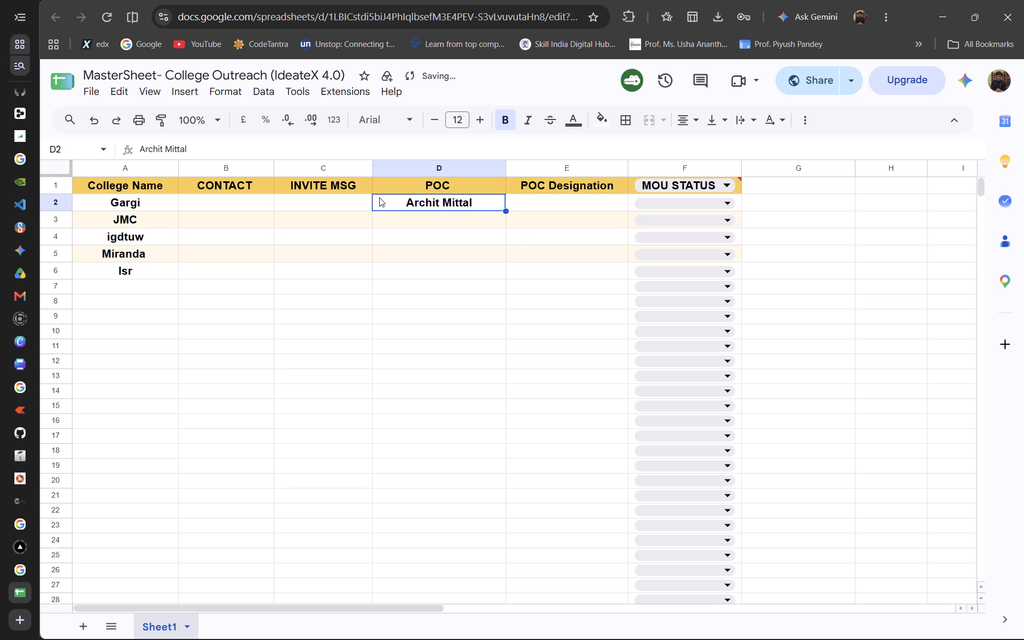
left_click_drag(505, 212, 507, 281)
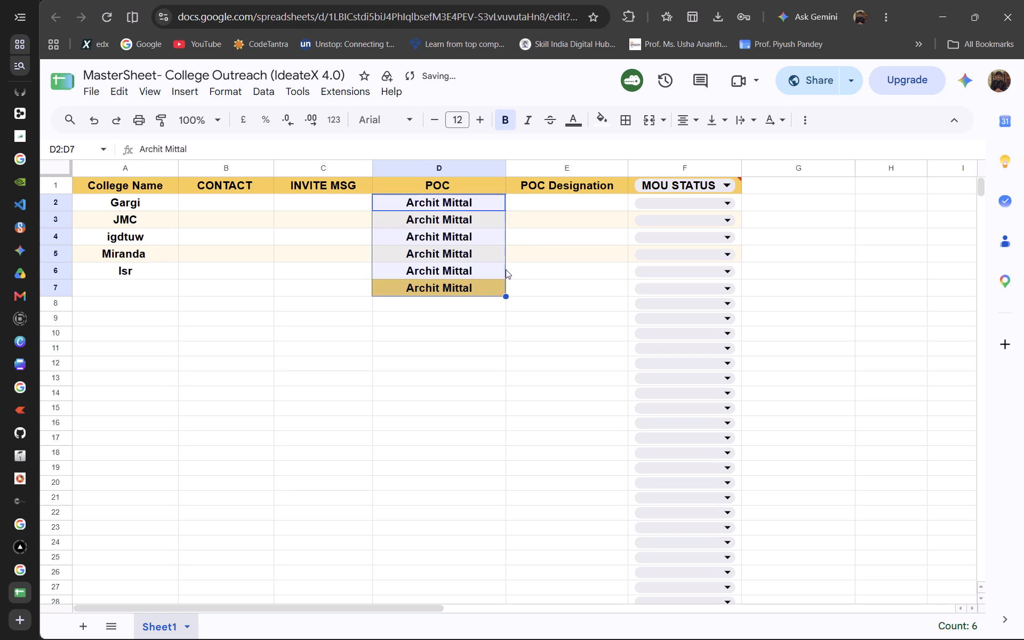
Clear the extra POC name in row 7, below the lsr row.
left_click(506, 299)
left_click_drag(507, 298, 505, 280)
left_click_drag(509, 298, 508, 287)
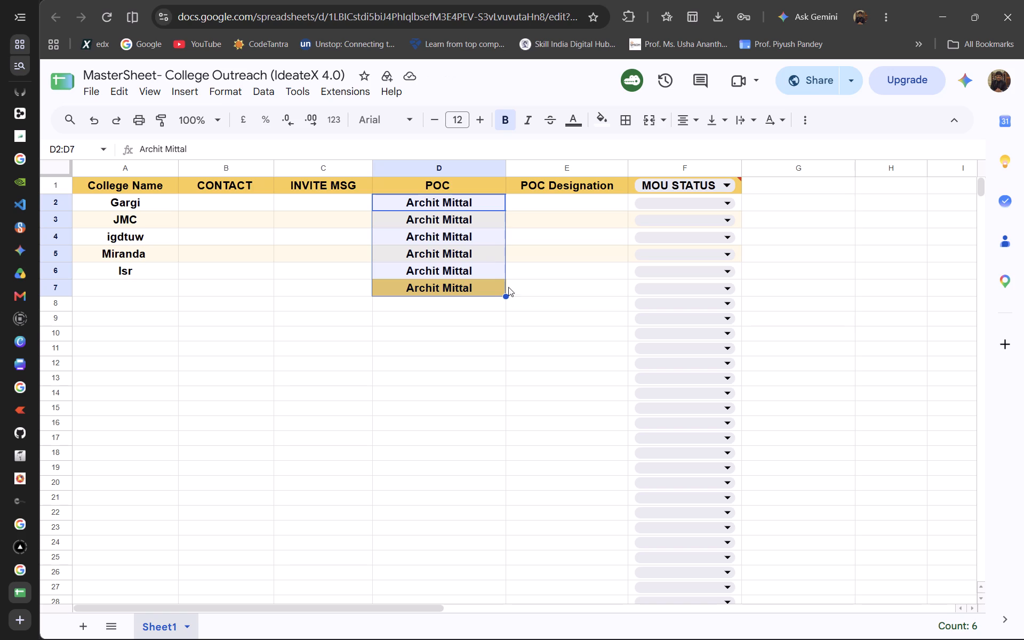
left_click_drag(508, 287, 506, 283)
left_click_drag(493, 293, 492, 277)
left_click(491, 293)
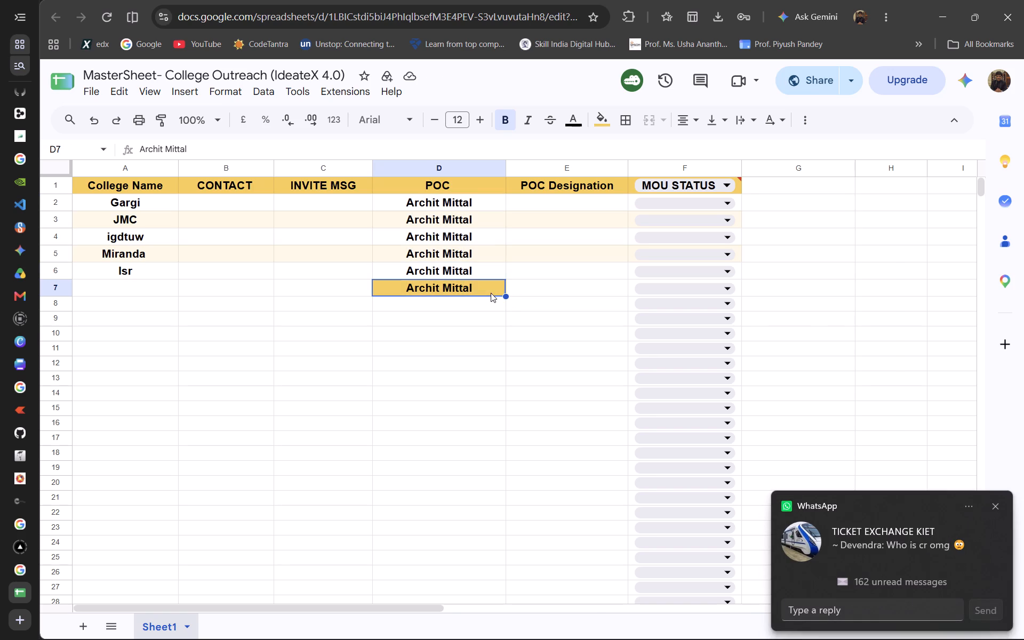
key("Delete")
left_click(471, 333)
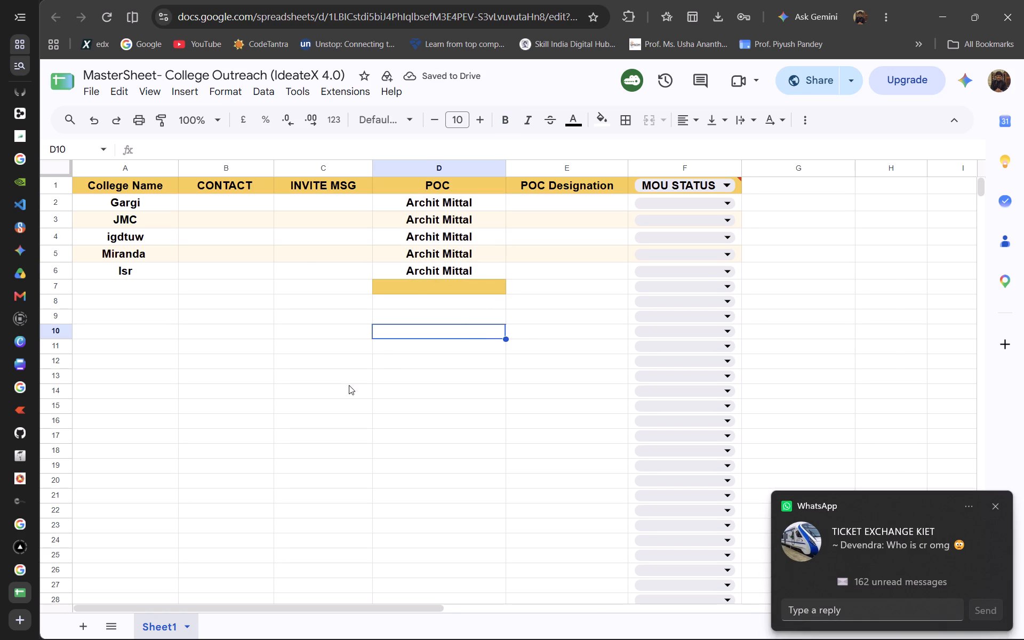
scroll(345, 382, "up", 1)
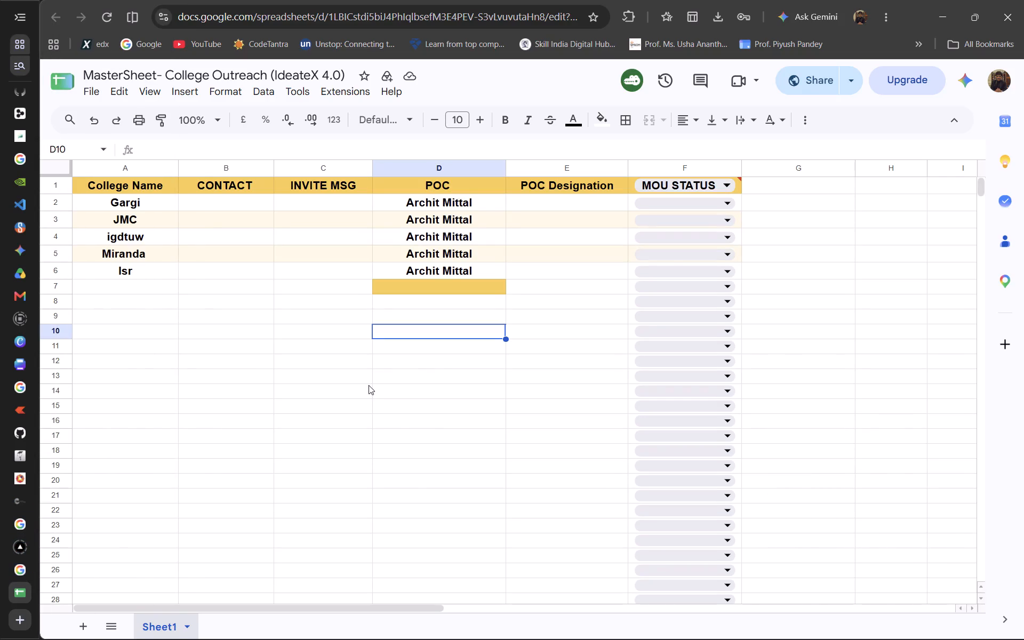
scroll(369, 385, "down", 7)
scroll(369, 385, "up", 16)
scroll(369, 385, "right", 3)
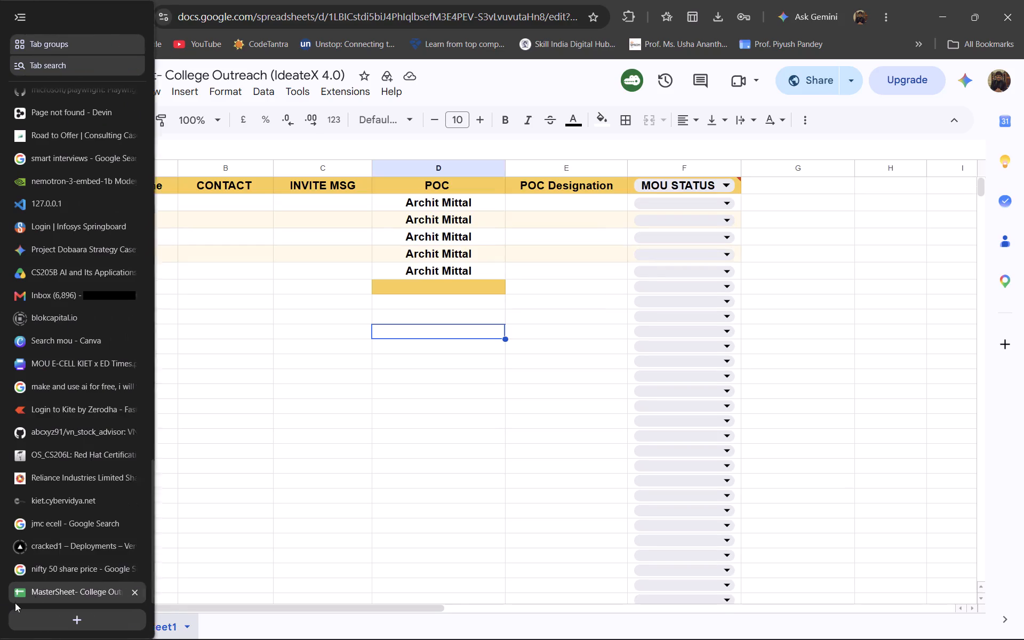
Close the MasterSheet college outreach spreadsheet.
left_click(150, 592)
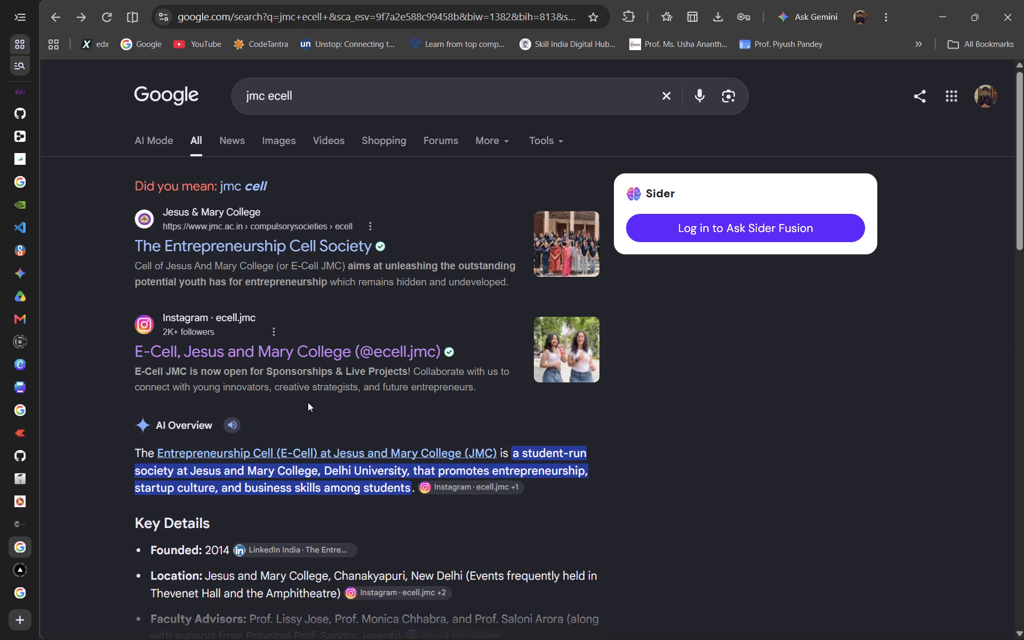